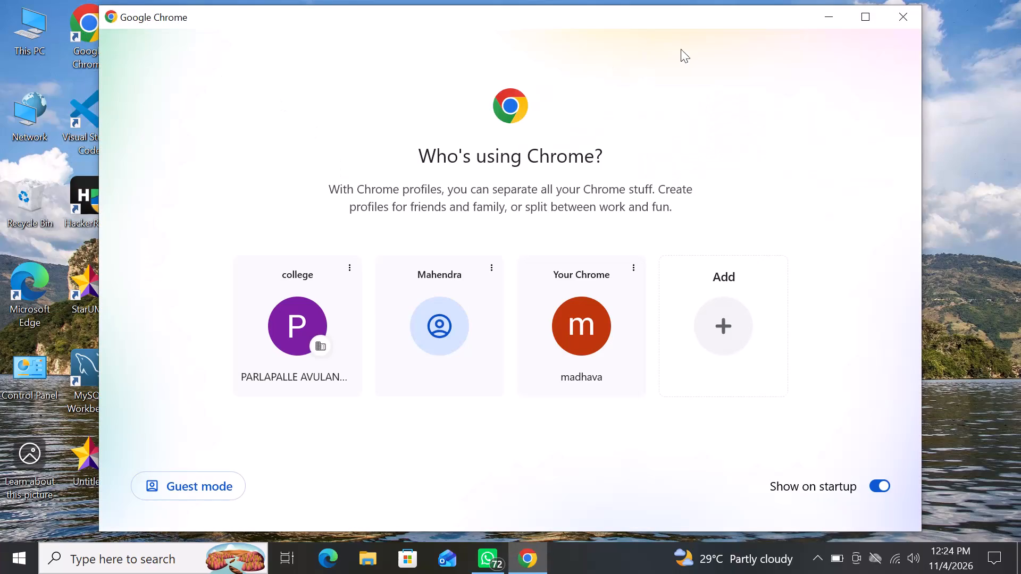
Open the Clay website (clay.com) in the "Your Chrome" browser profile.
{"action": "left_click", "coordinate": [630, 306]}
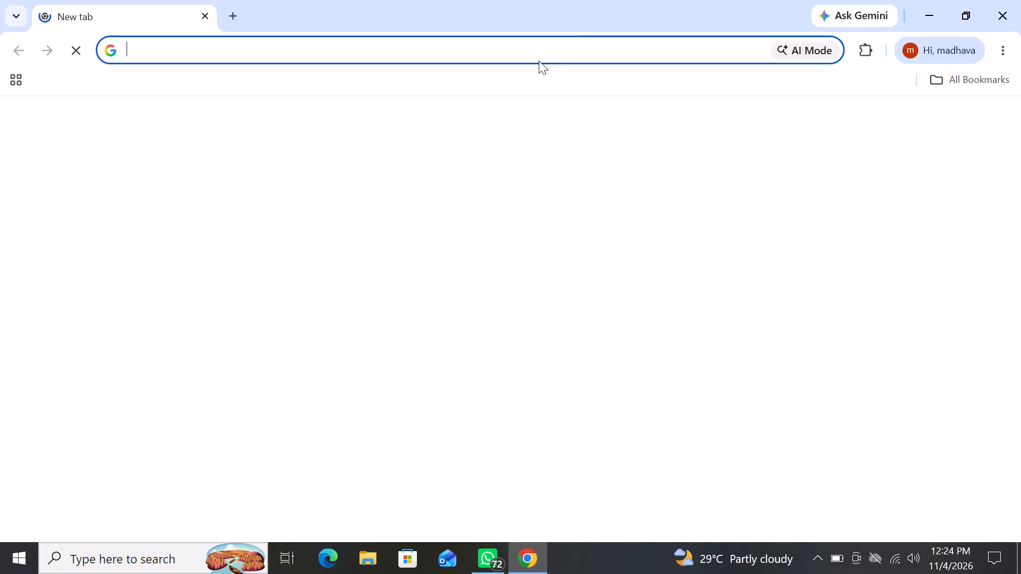
{"action": "left_click", "coordinate": [566, 40]}
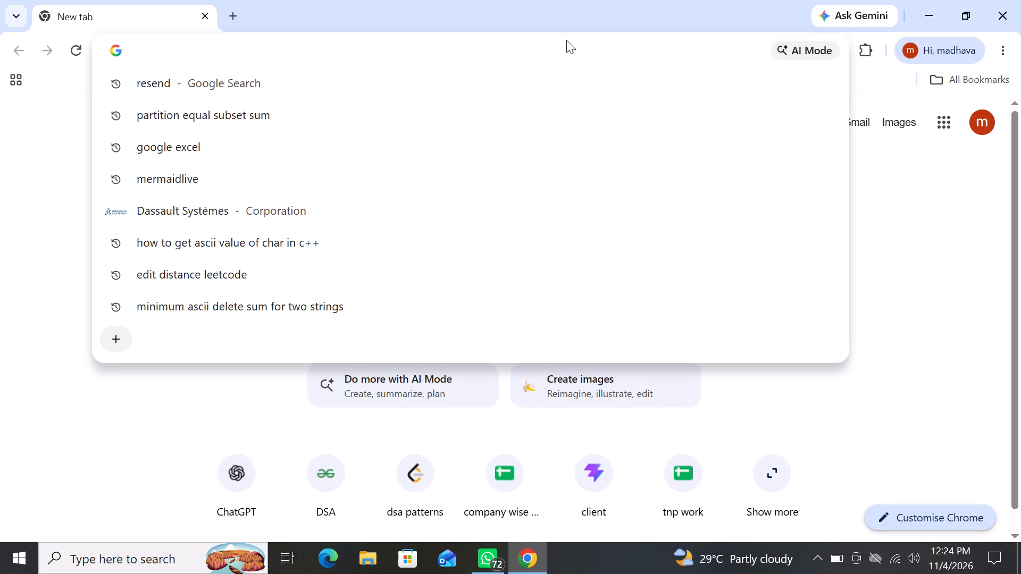
{"action": "type", "text": "clay"}
{"action": "key", "text": "Return"}
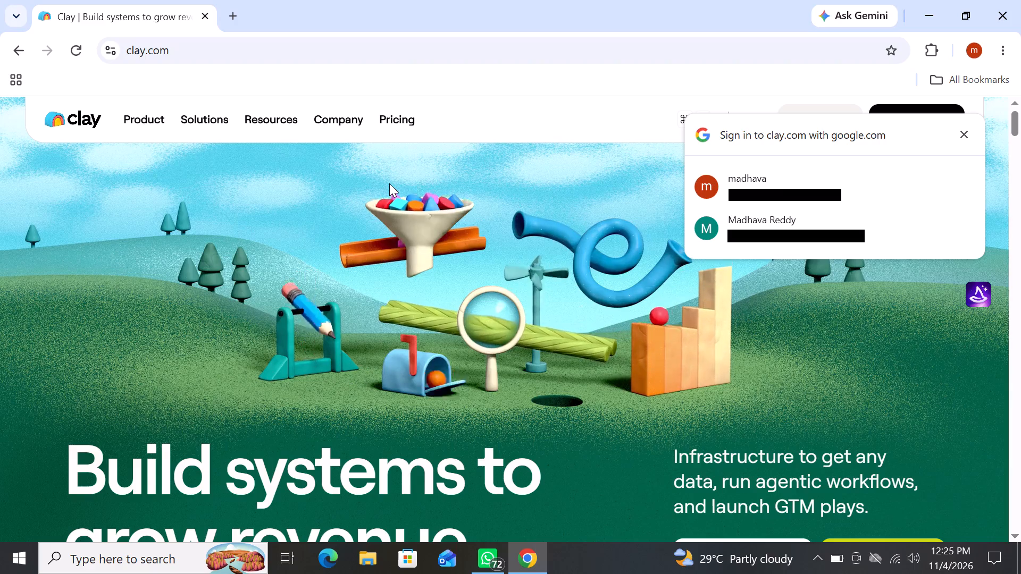
Dismiss the Google sign-in prompt and enter the Clay workspace home from the website.
{"action": "left_click", "coordinate": [615, 197]}
{"action": "left_click", "coordinate": [745, 122]}
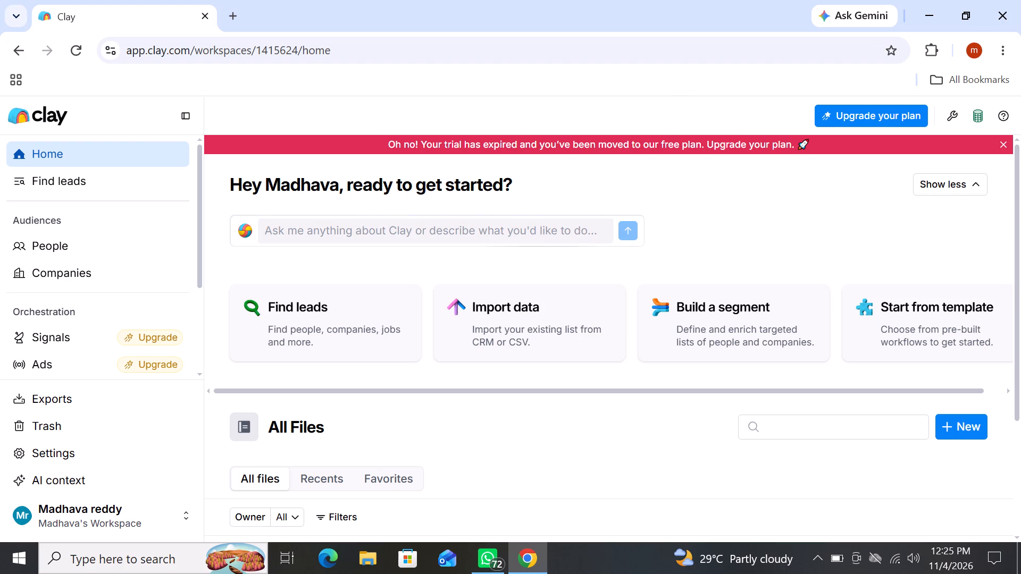
Check the workspace's available credits.
{"action": "left_click", "coordinate": [980, 112]}
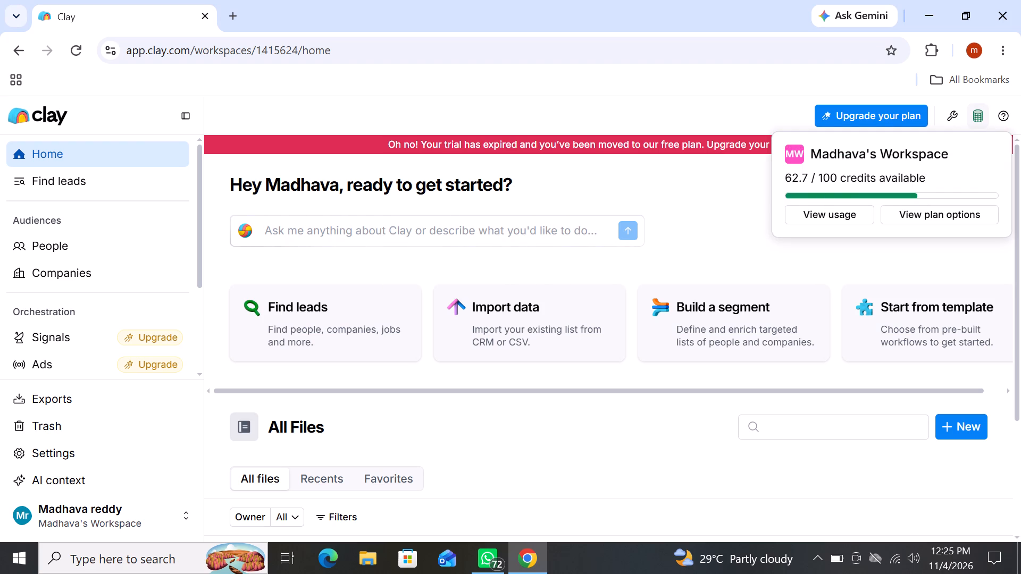
Open the "Find Work Email From LinkedIn Profile" table from All Files.
{"action": "scroll", "coordinate": [523, 449], "scroll_direction": "down", "scroll_amount": 1}
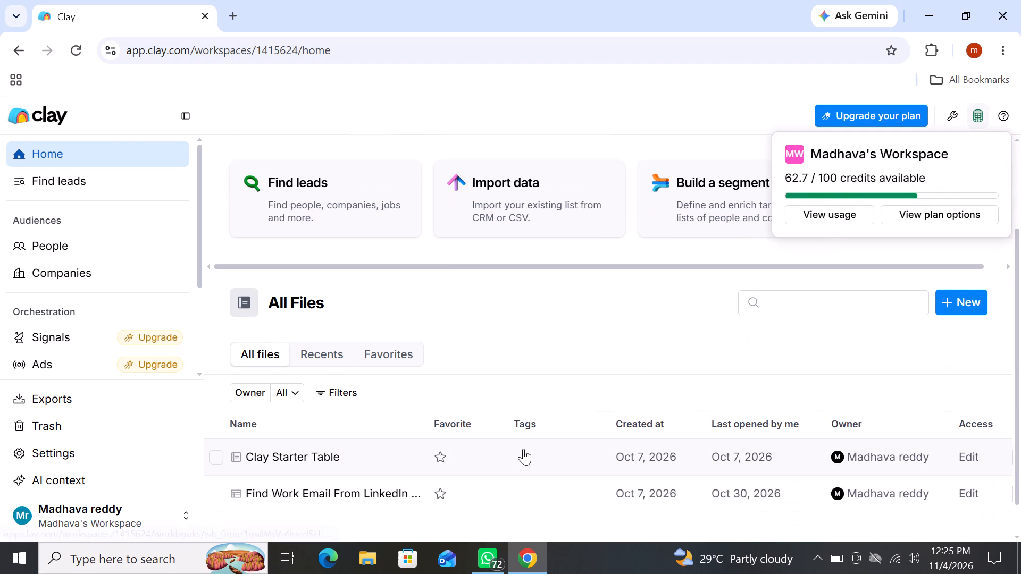
{"action": "scroll", "coordinate": [523, 449], "scroll_direction": "down", "scroll_amount": 1}
{"action": "left_click", "coordinate": [380, 453]}
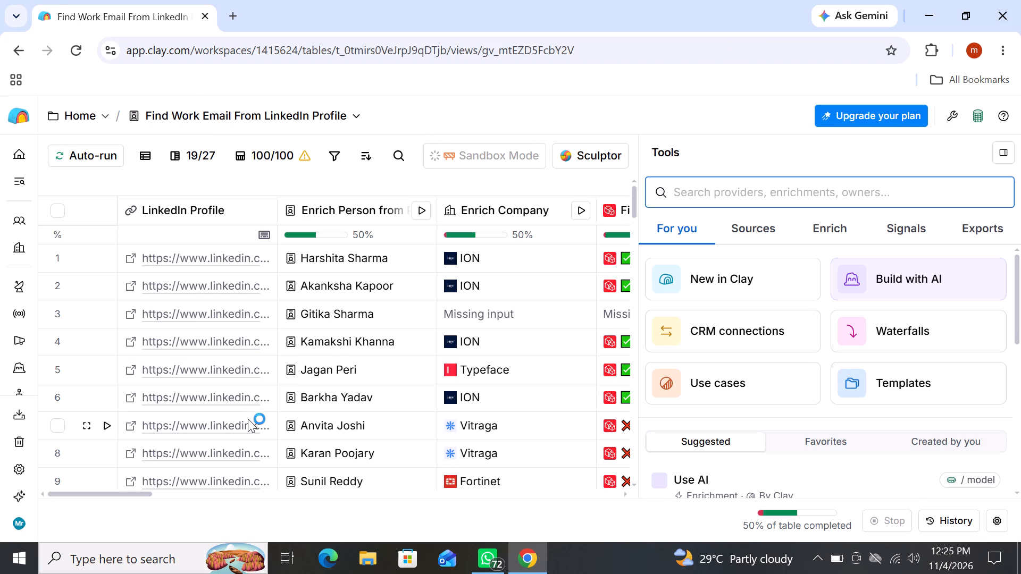
Look through the table's rows to see how far the LinkedIn profiles and their enrichment data are filled in.
{"action": "scroll", "coordinate": [516, 313], "scroll_direction": "down", "scroll_amount": 4}
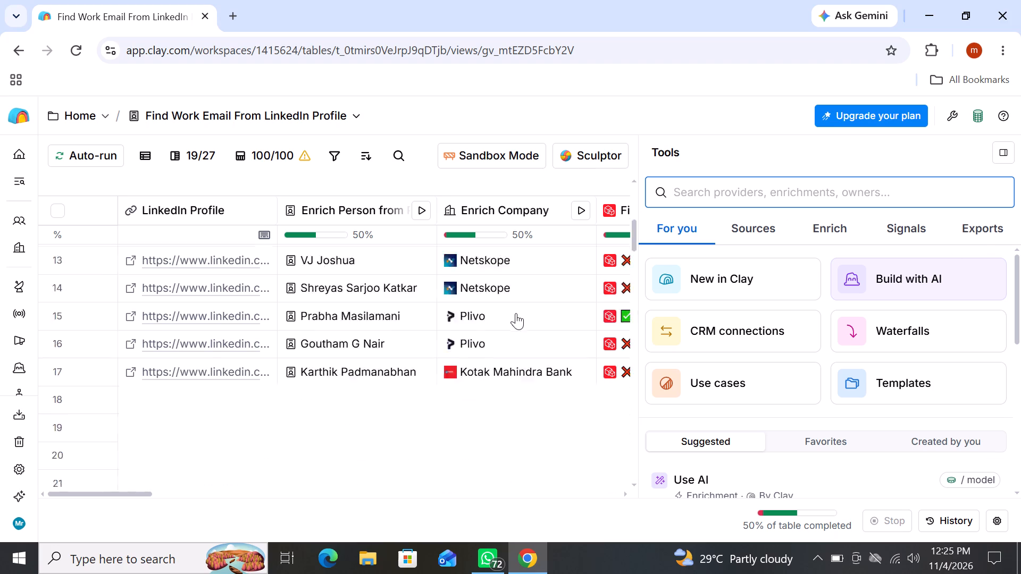
{"action": "scroll", "coordinate": [516, 313], "scroll_direction": "down", "scroll_amount": 15}
{"action": "scroll", "coordinate": [516, 313], "scroll_direction": "down", "scroll_amount": 14}
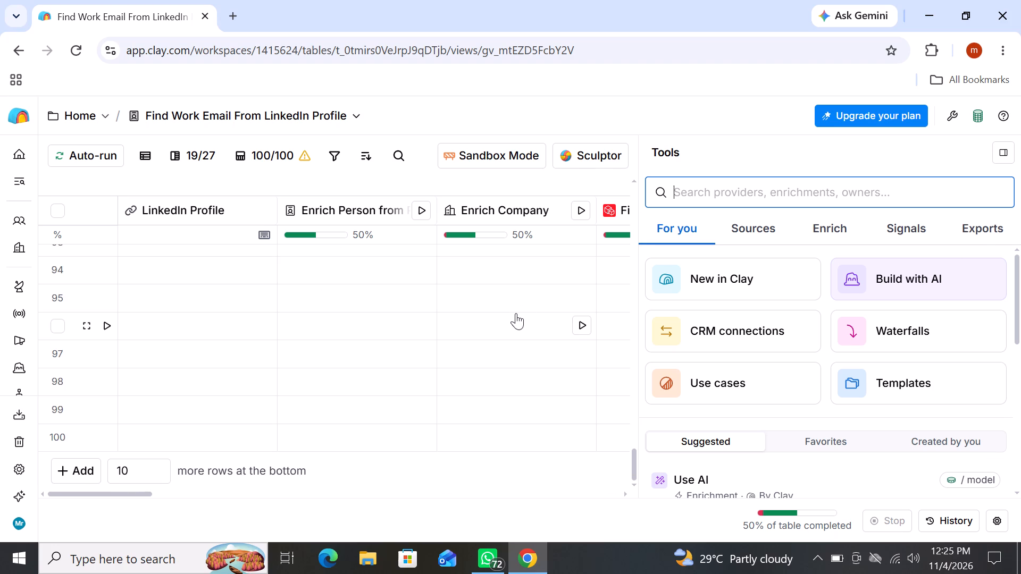
{"action": "scroll", "coordinate": [386, 340], "scroll_direction": "up", "scroll_amount": 16}
{"action": "scroll", "coordinate": [386, 340], "scroll_direction": "down", "scroll_amount": 3}
{"action": "scroll", "coordinate": [386, 340], "scroll_direction": "up", "scroll_amount": 1}
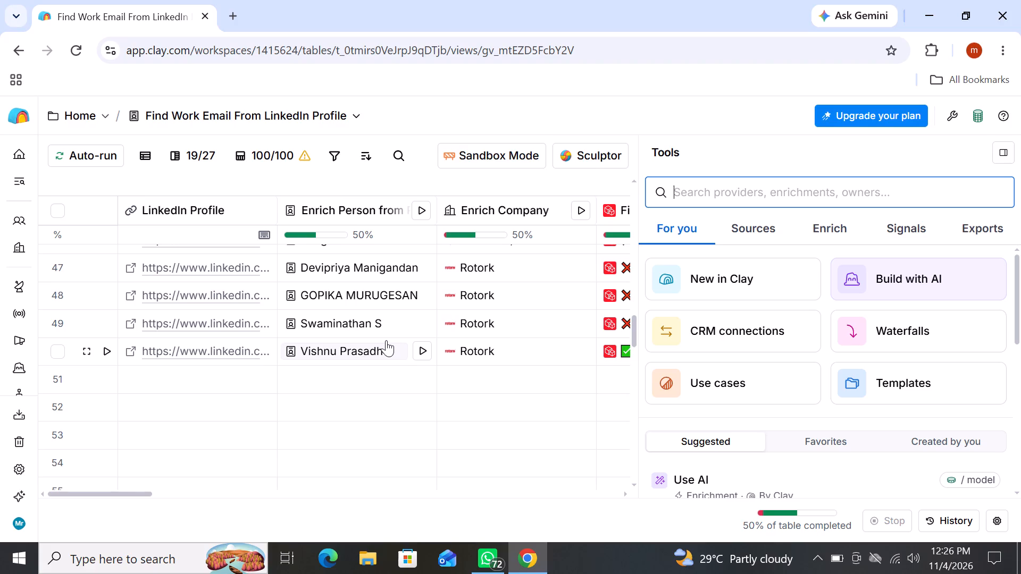
Hide the Tools pane so the table uses the full width.
{"action": "left_click", "coordinate": [1002, 151]}
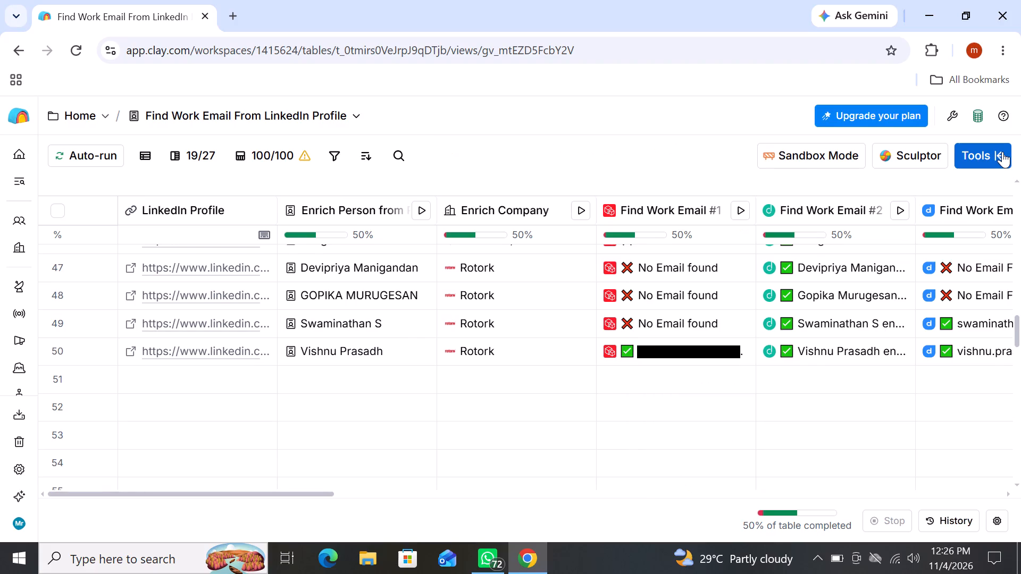
Open a new browser tab alongside the Clay table.
{"action": "left_click", "coordinate": [240, 10]}
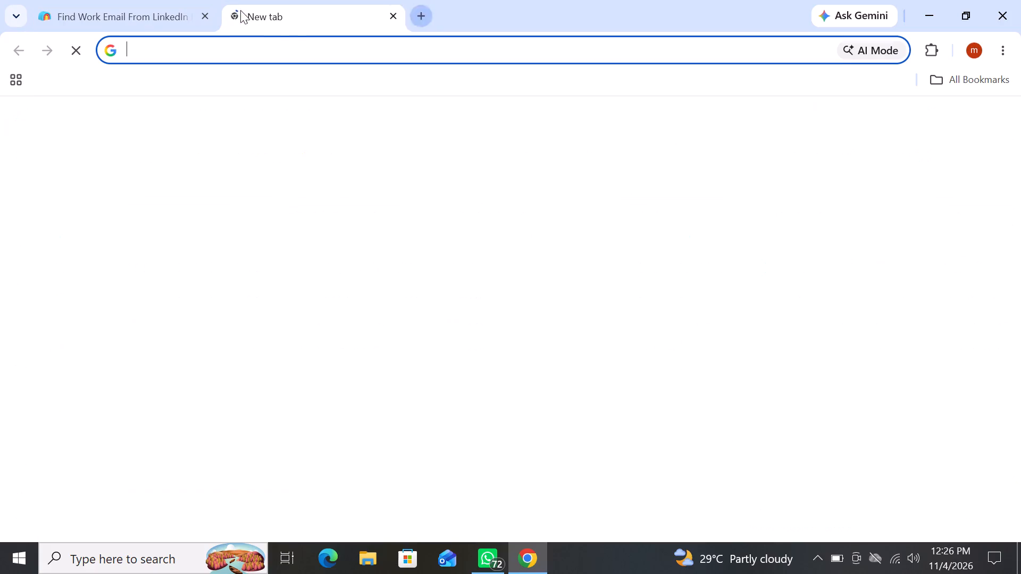
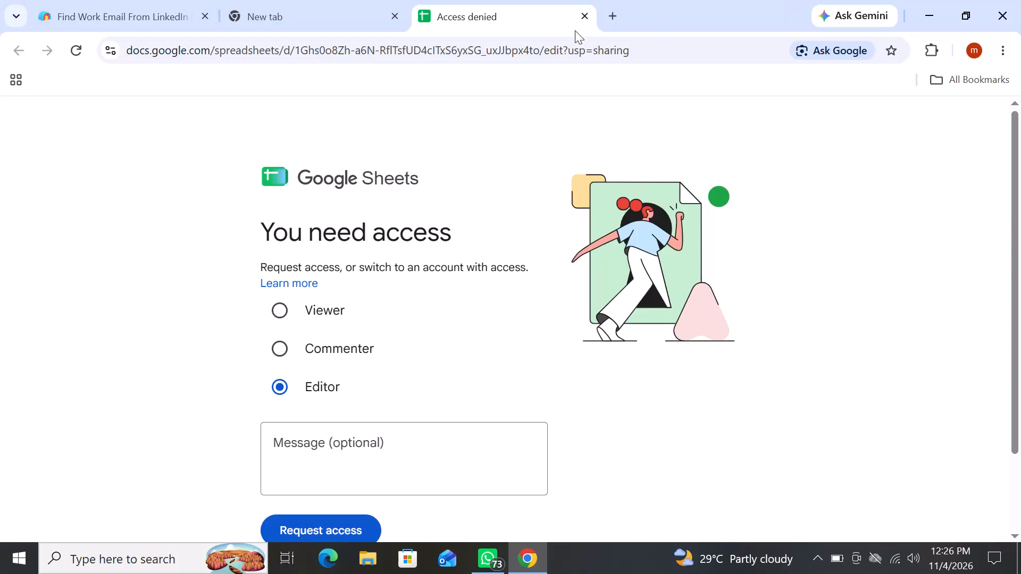
Close the Google Sheets tab showing the access request page.
{"action": "left_click", "coordinate": [583, 20]}
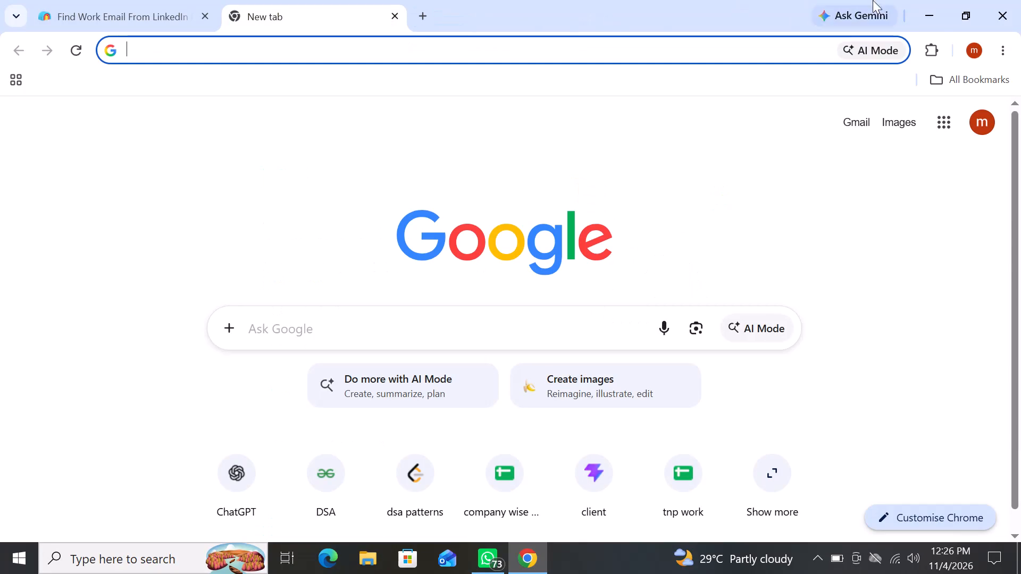
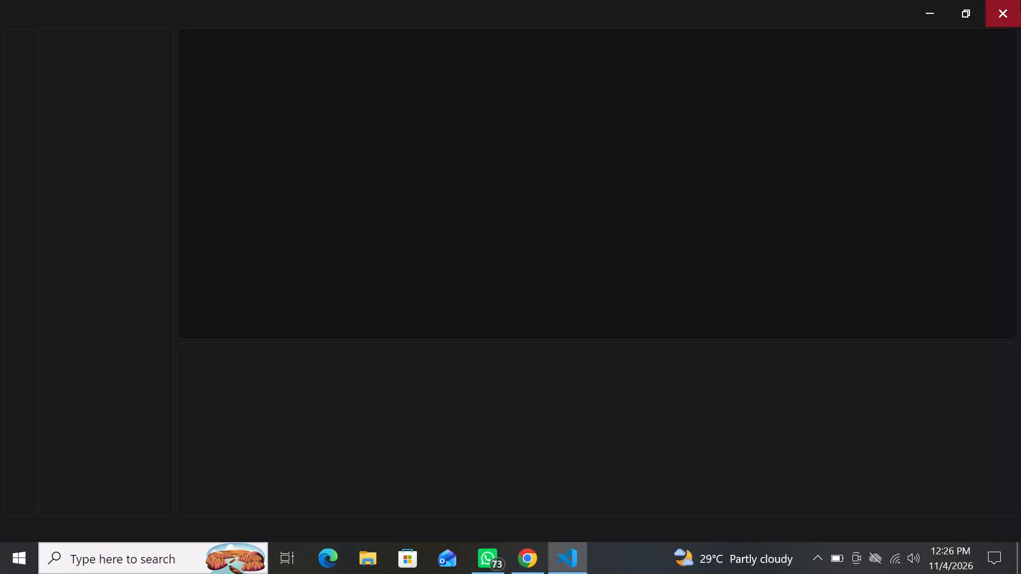
Close the Visual Studio Code window.
{"action": "left_click", "coordinate": [1019, 0]}
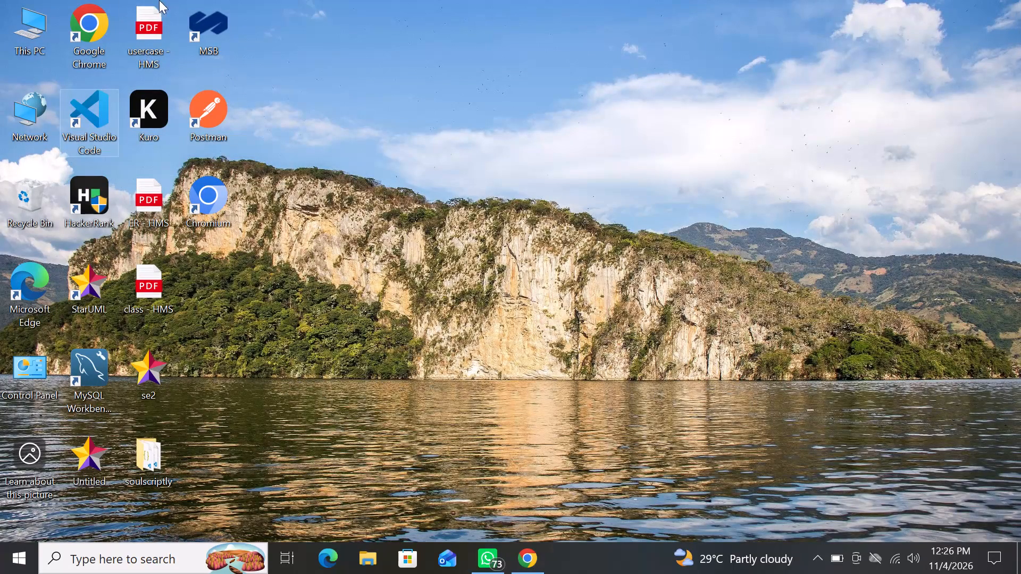
Launch Google Chrome from the desktop with the college profile and maximize the new browser window.
{"action": "double_click", "coordinate": [91, 38]}
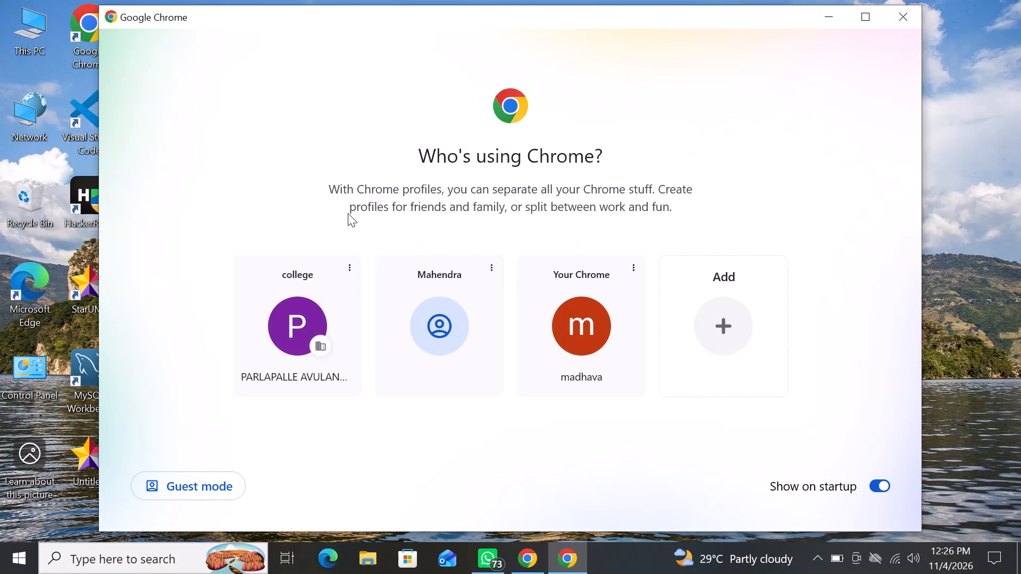
{"action": "left_click", "coordinate": [344, 341]}
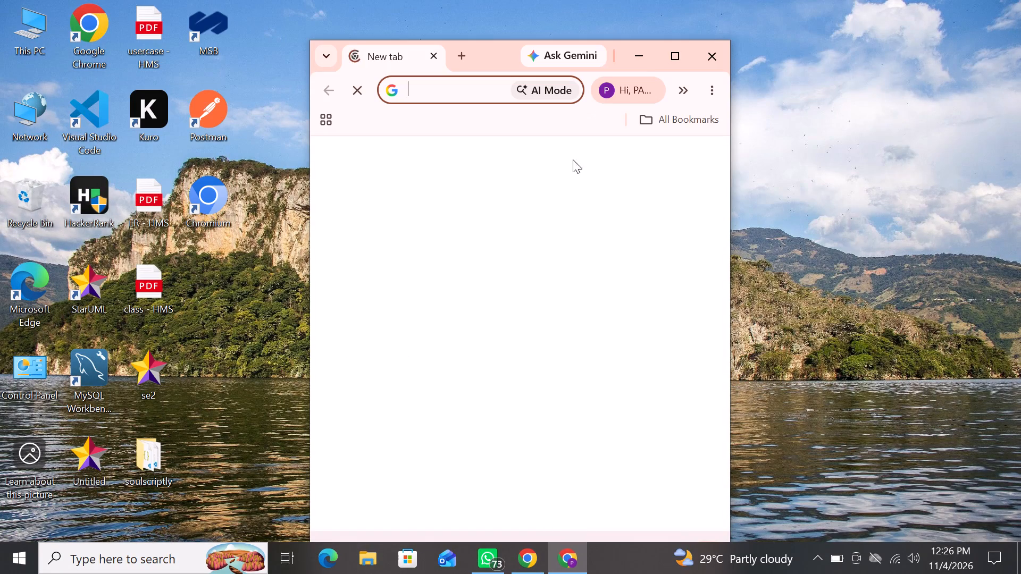
{"action": "left_click", "coordinate": [669, 74]}
{"action": "left_click", "coordinate": [689, 54]}
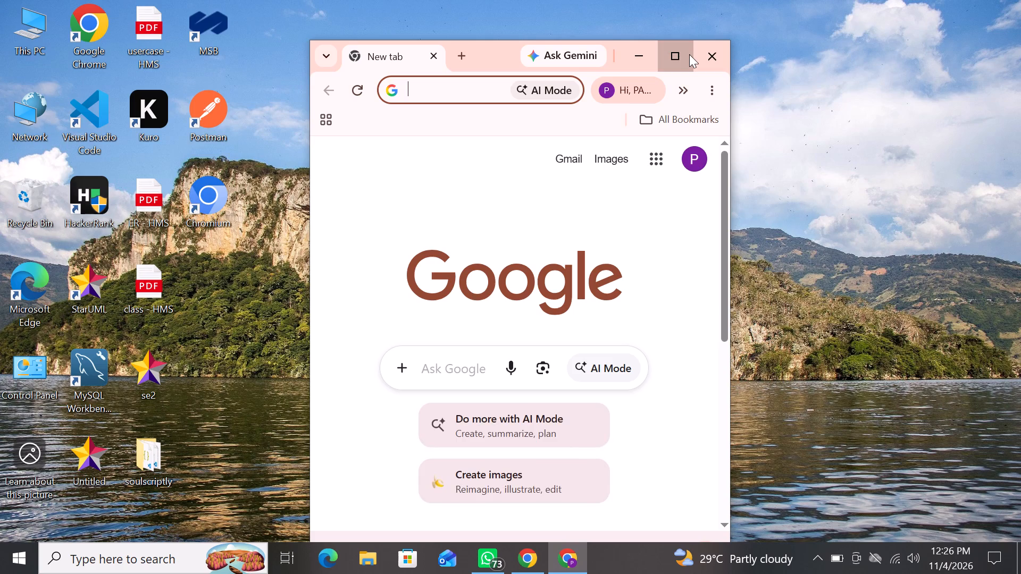
{"action": "left_click", "coordinate": [689, 54]}
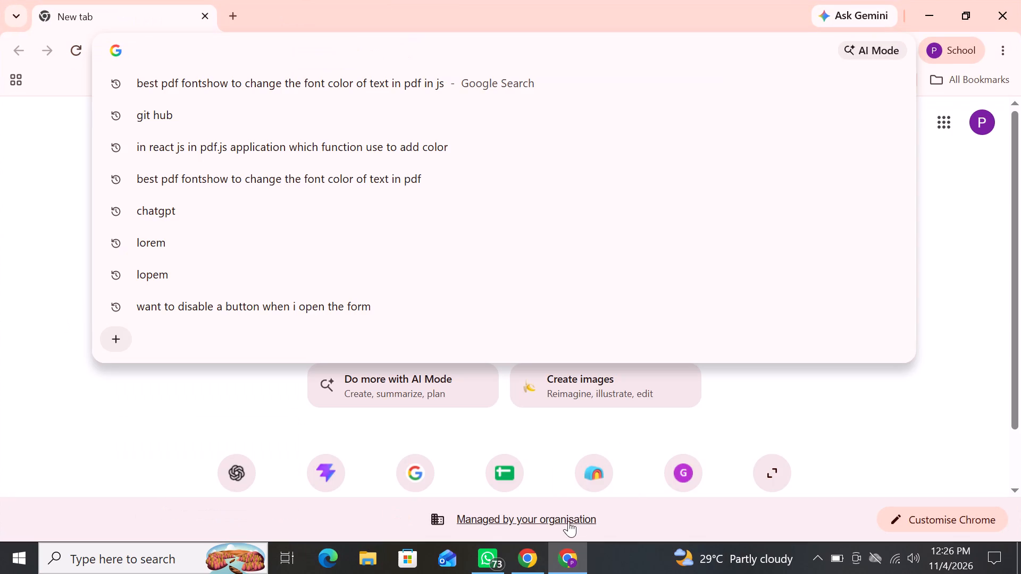
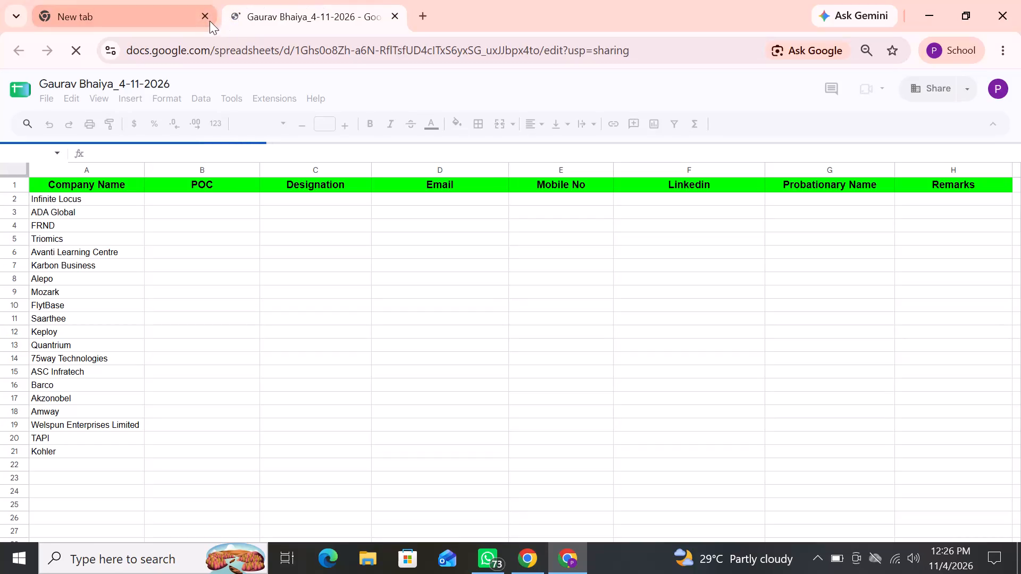
Close the blank new tab beside the company contact spreadsheet.
{"action": "left_click", "coordinate": [209, 19]}
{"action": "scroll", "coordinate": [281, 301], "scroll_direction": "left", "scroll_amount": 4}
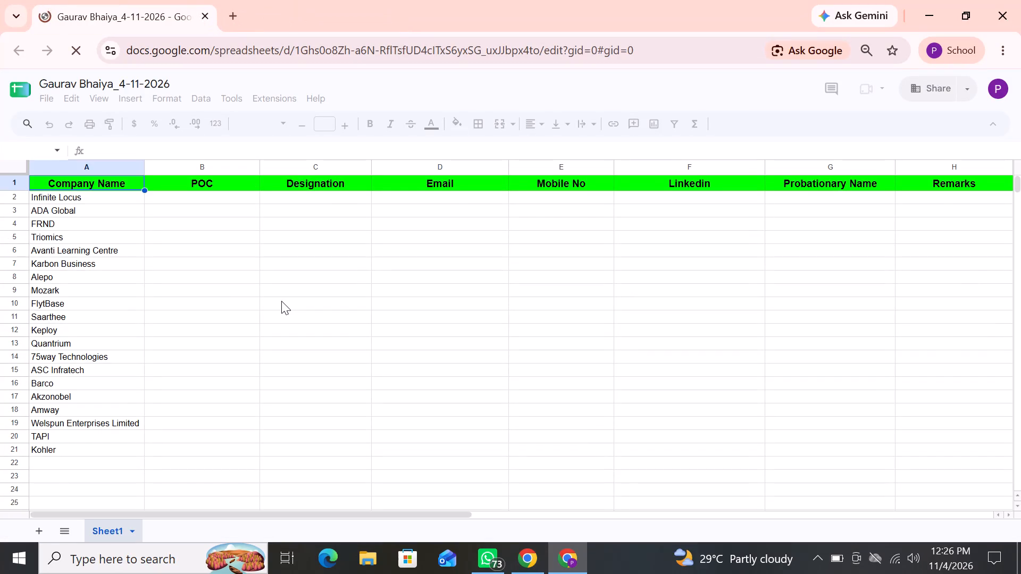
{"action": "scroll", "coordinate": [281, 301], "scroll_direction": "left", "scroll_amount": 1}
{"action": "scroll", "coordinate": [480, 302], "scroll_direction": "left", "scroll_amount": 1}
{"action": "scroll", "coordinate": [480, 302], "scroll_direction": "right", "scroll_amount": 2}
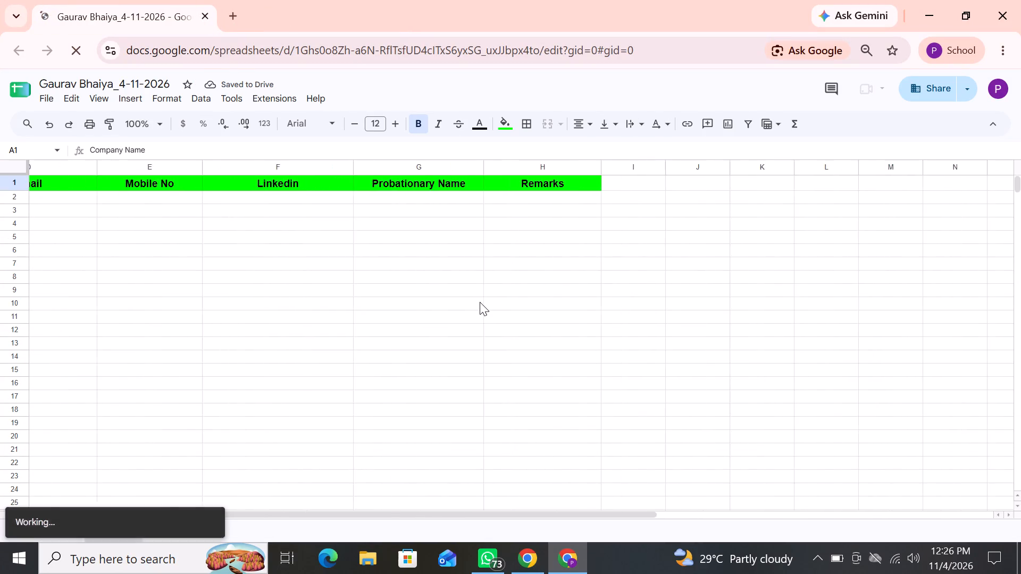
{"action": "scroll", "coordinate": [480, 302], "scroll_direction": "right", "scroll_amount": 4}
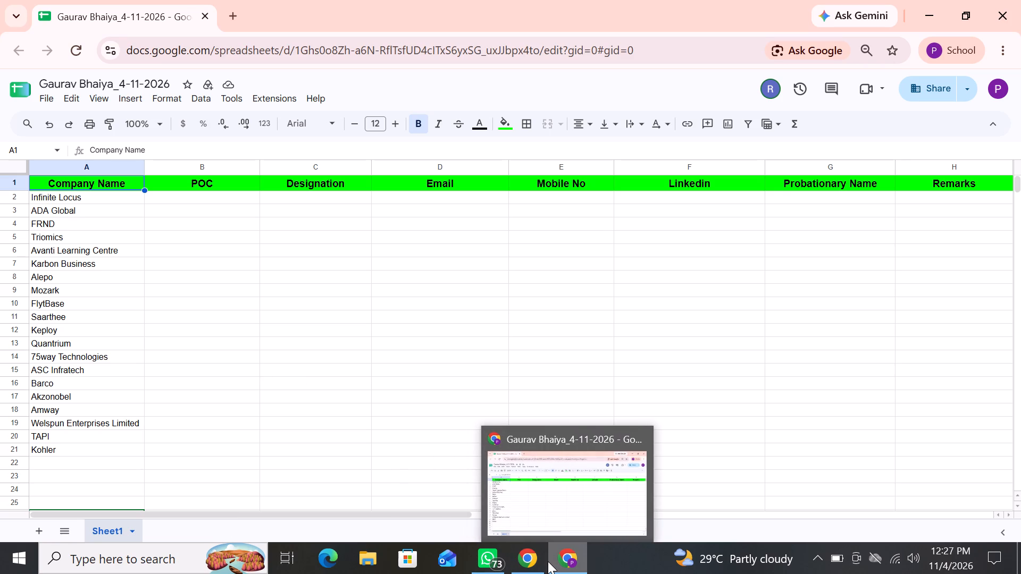
Switch to the Chrome window with the Clay table and enter a web search for Barco on LinkedIn in its blank tab.
{"action": "left_click", "coordinate": [533, 567]}
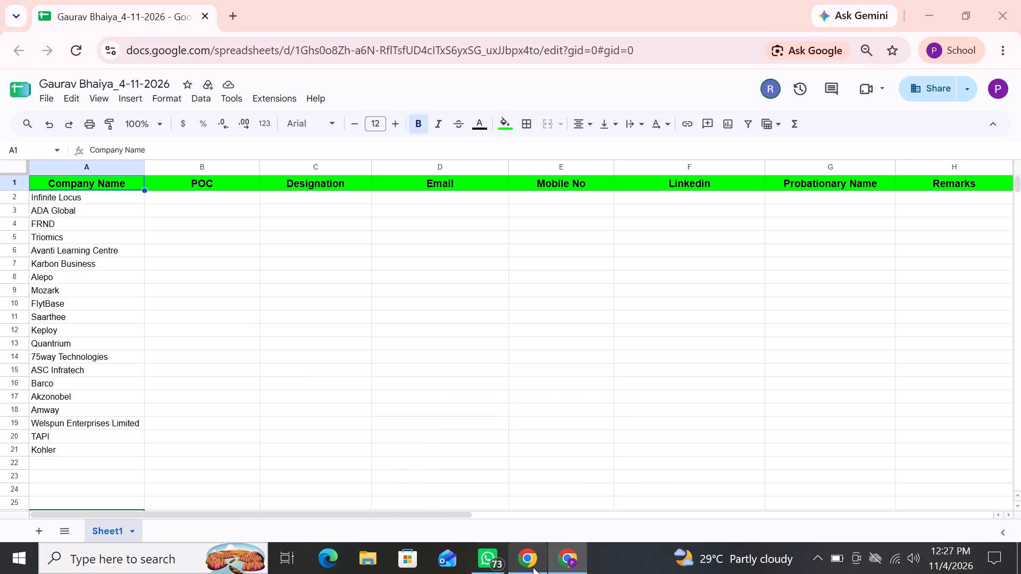
{"action": "left_click", "coordinate": [396, 56]}
{"action": "type", "text": "barco"}
{"action": "key", "text": "space"}
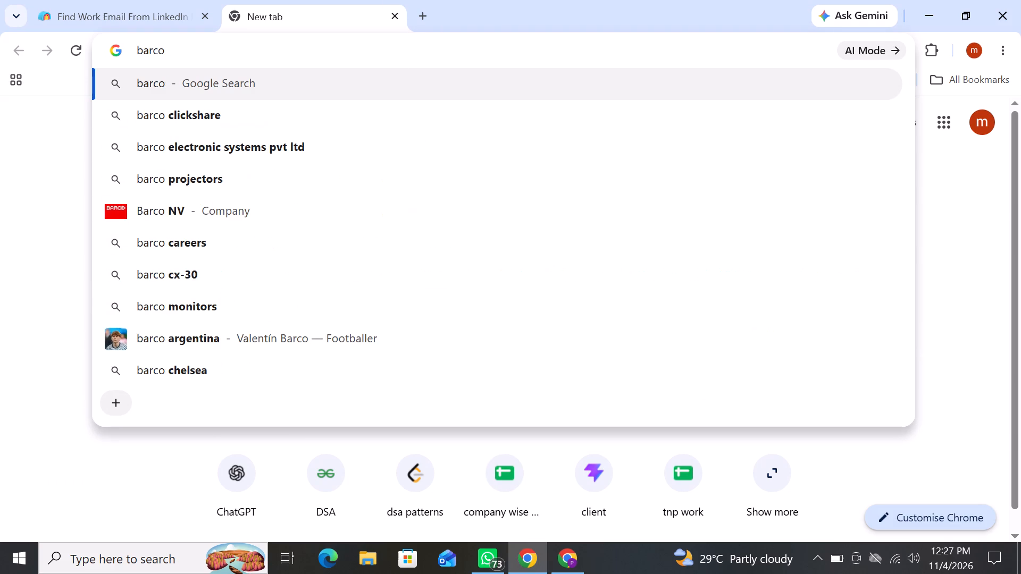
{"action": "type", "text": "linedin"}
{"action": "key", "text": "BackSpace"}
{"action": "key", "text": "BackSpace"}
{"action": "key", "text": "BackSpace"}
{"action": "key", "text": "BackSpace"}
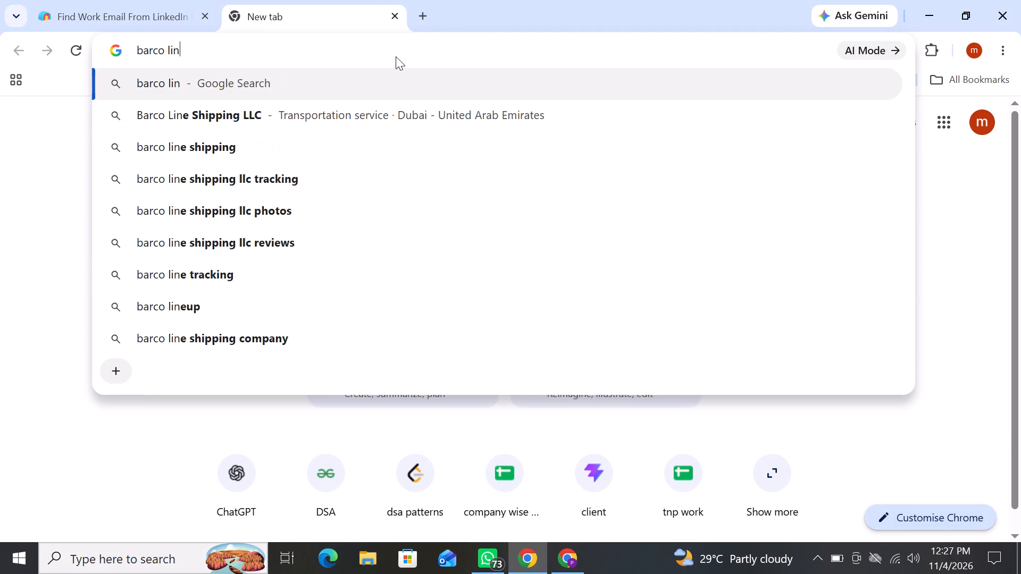
Complete the web search as "barco linkedin talent acquisition" and run it.
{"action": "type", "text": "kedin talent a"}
{"action": "left_click", "coordinate": [323, 123]}
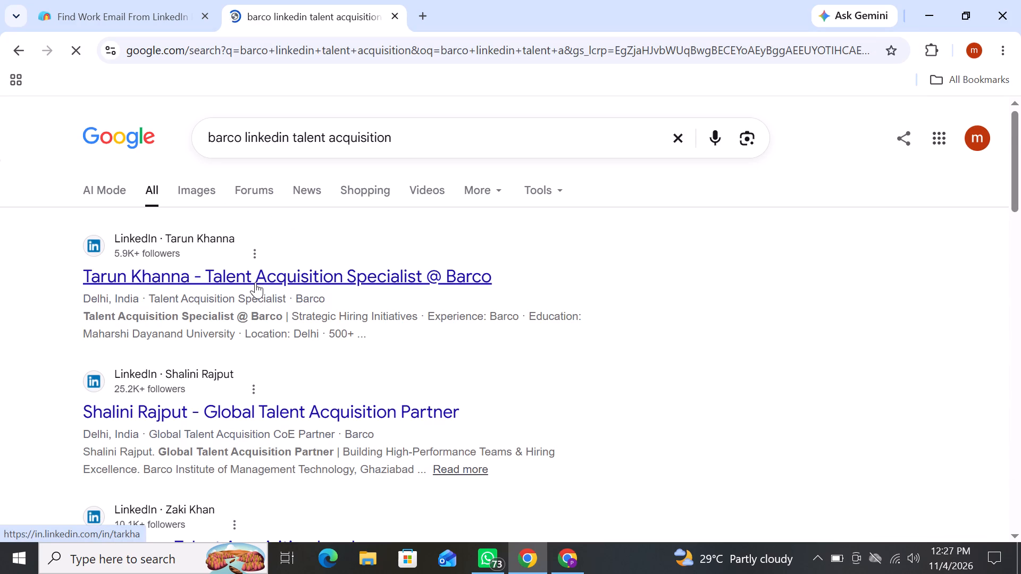
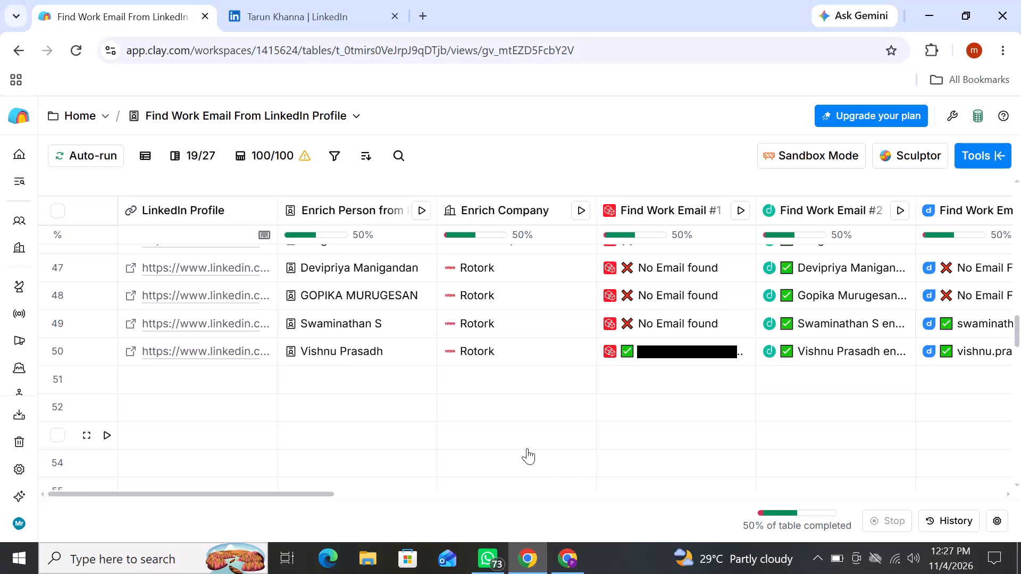
Copy the web address of the Barco talent acquisition specialist's open LinkedIn profile.
{"action": "left_click", "coordinate": [286, 1]}
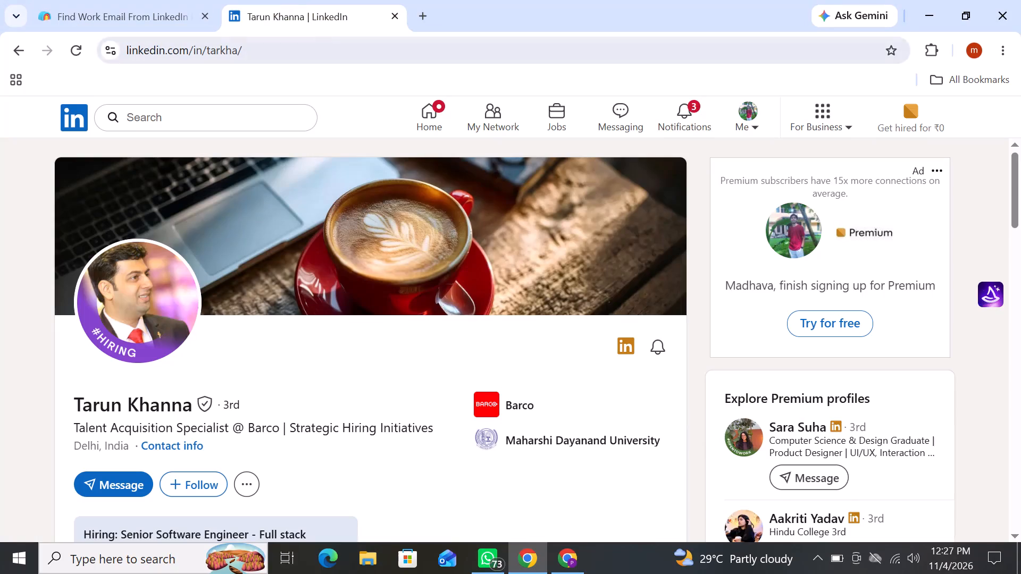
{"action": "left_click", "coordinate": [322, 50]}
{"action": "key", "text": "ctrl+c"}
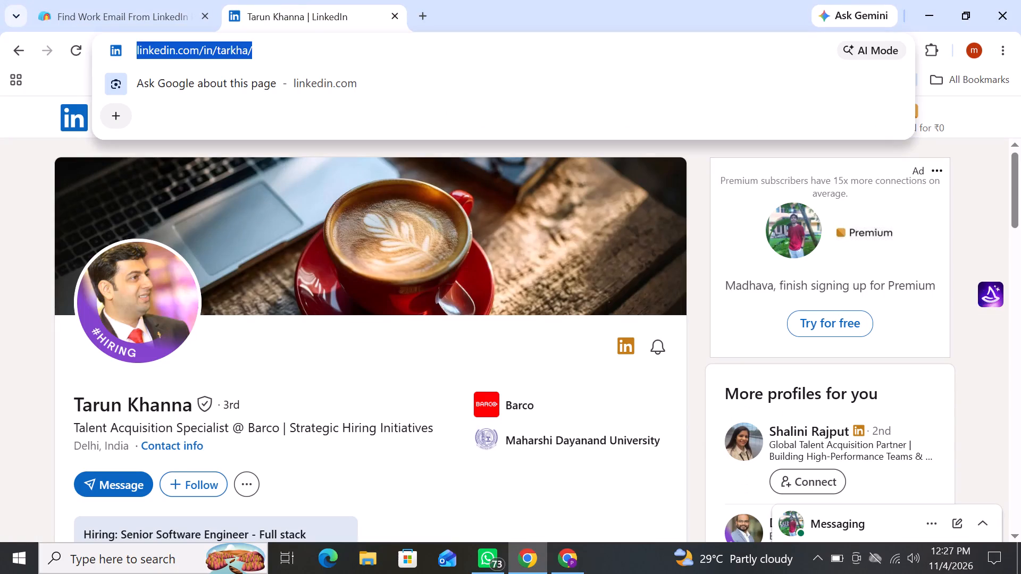
{"action": "key", "text": "ctrl+c"}
{"action": "left_click", "coordinate": [13, 311]}
Examine the Experience section and the suggested colleagues on the Barco talent acquisition specialist's profile.
{"action": "scroll", "coordinate": [13, 311], "scroll_direction": "down", "scroll_amount": 4}
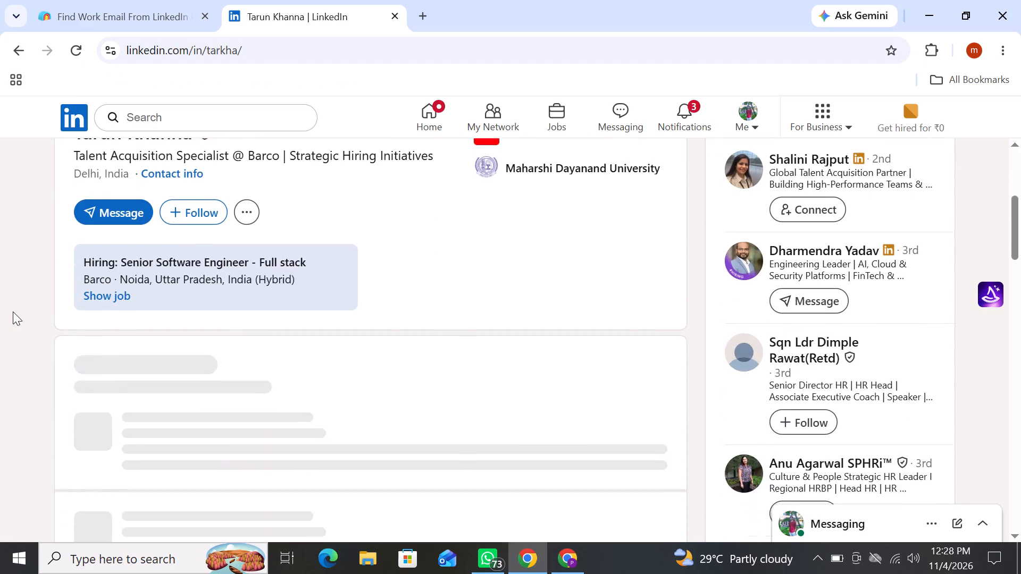
{"action": "scroll", "coordinate": [13, 311], "scroll_direction": "down", "scroll_amount": 8}
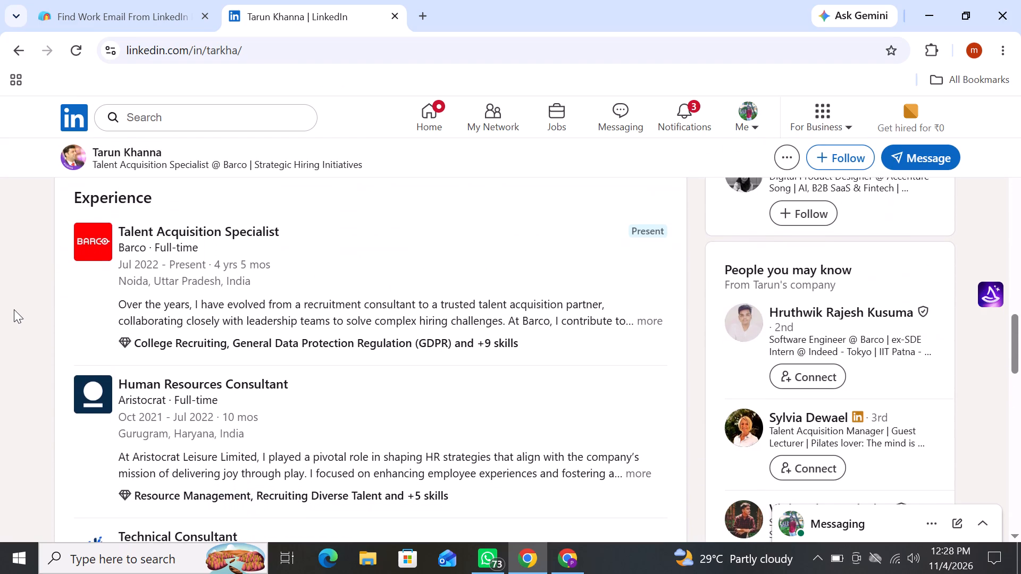
Paste the copied LinkedIn profile link of the Barco talent acquisition specialist into row 51 of the Clay table's LinkedIn Profile column.
{"action": "left_click", "coordinate": [180, 1]}
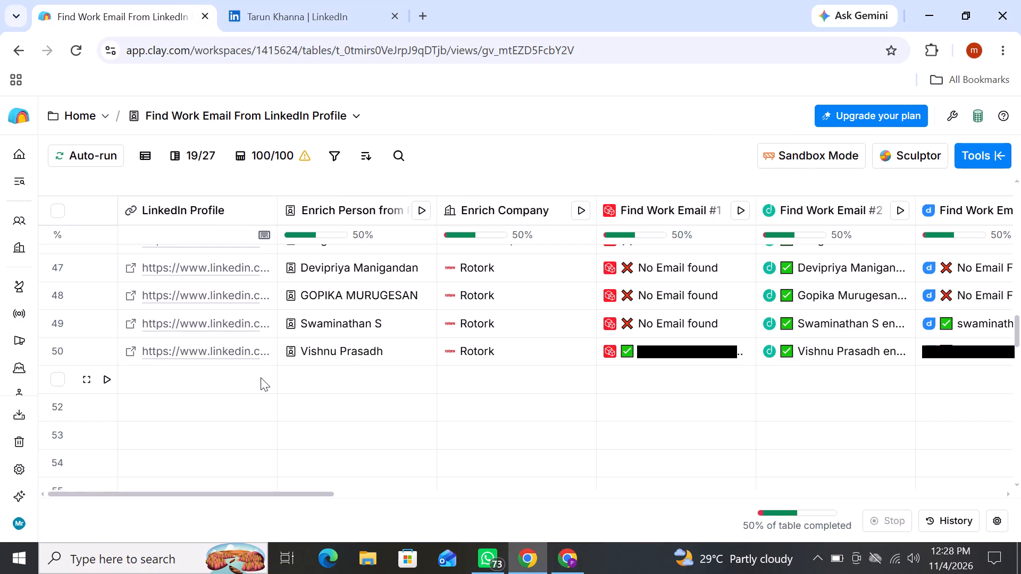
{"action": "left_click", "coordinate": [261, 377]}
{"action": "key", "text": "ctrl+v"}
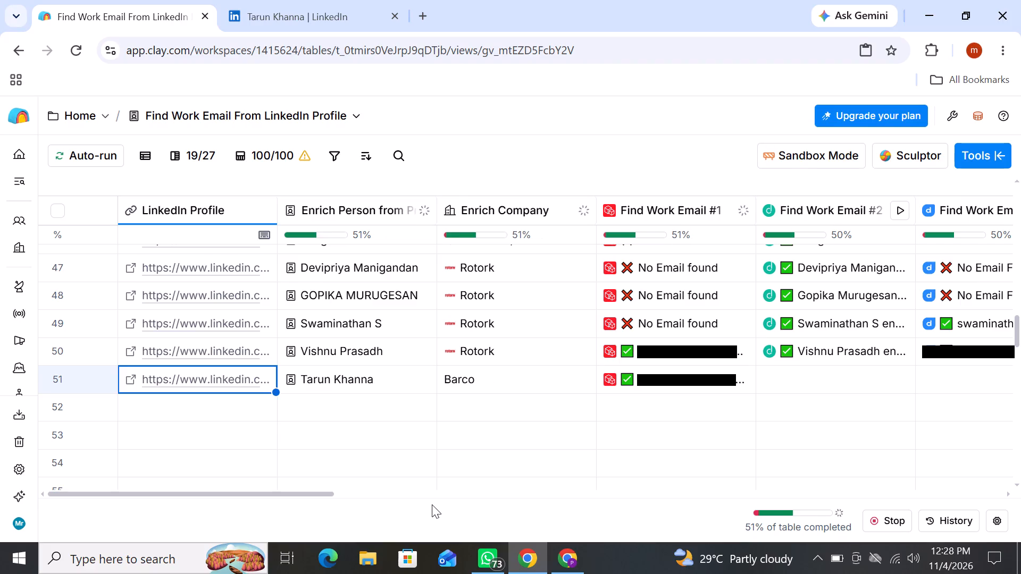
Examine row 51's work email and phone number enrichment results across the Clay table's columns.
{"action": "scroll", "coordinate": [601, 445], "scroll_direction": "left", "scroll_amount": 6}
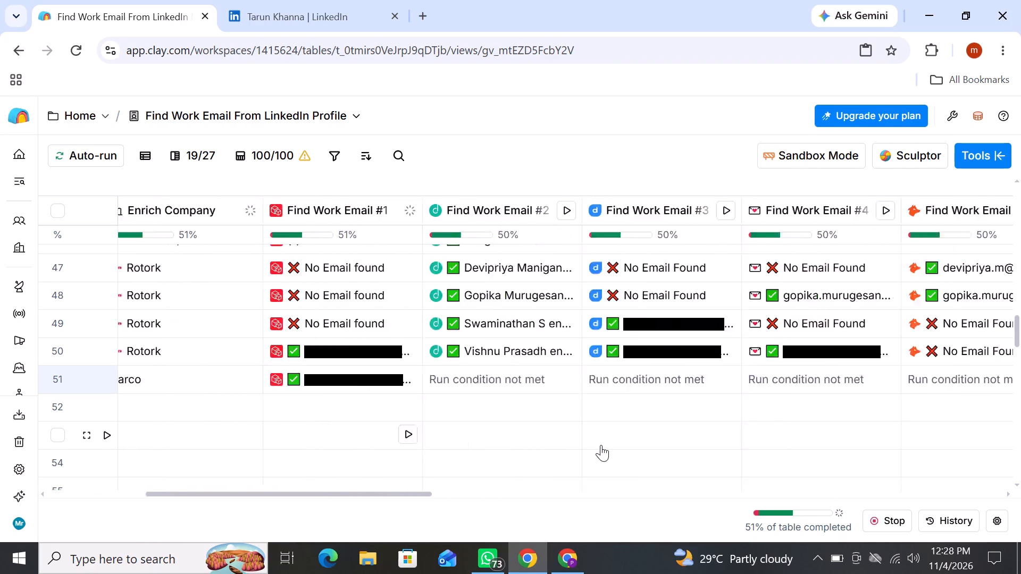
{"action": "scroll", "coordinate": [601, 445], "scroll_direction": "left", "scroll_amount": 11}
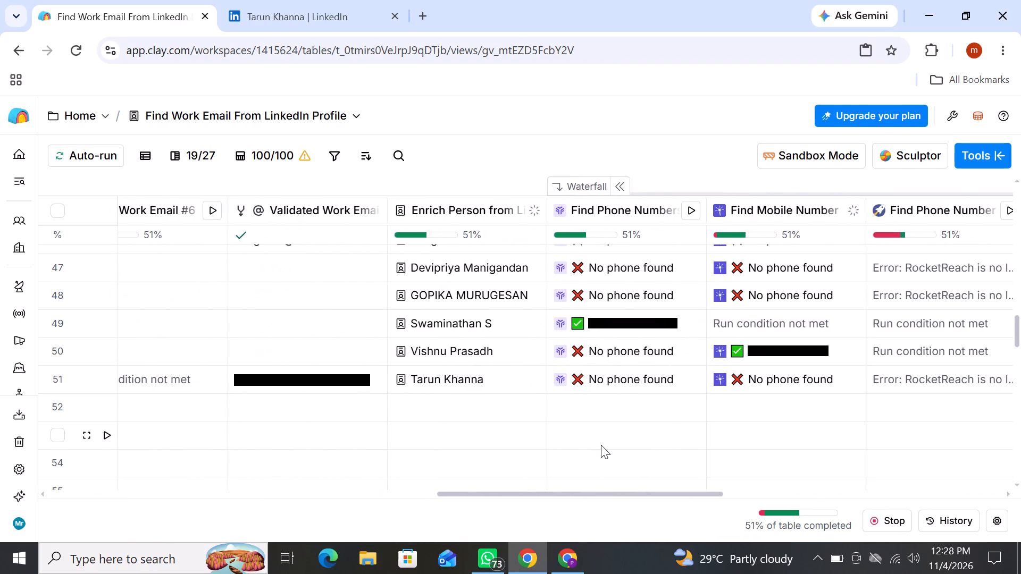
{"action": "scroll", "coordinate": [601, 445], "scroll_direction": "left", "scroll_amount": 7}
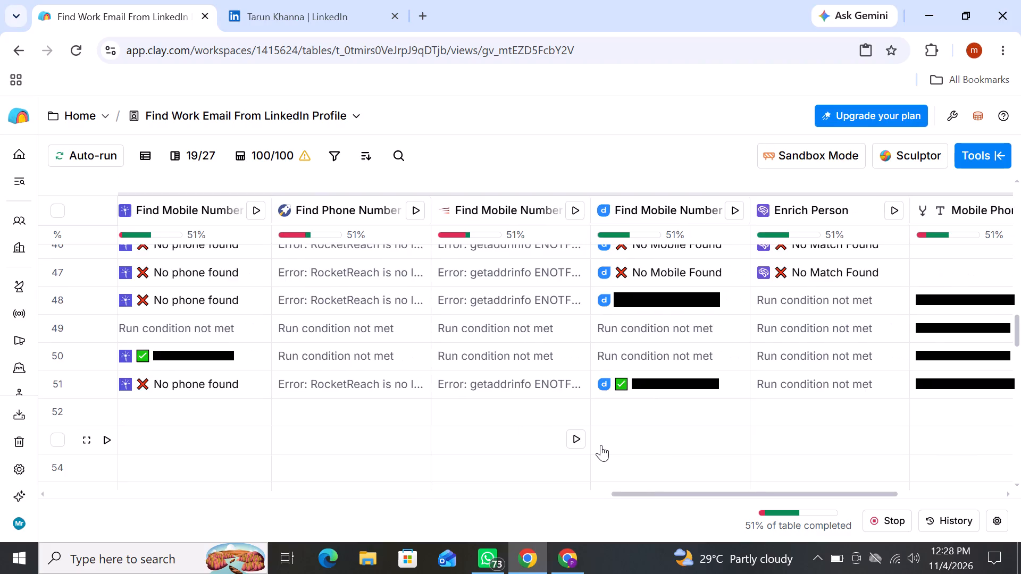
{"action": "scroll", "coordinate": [601, 445], "scroll_direction": "left", "scroll_amount": 2}
{"action": "scroll", "coordinate": [601, 445], "scroll_direction": "right", "scroll_amount": 7}
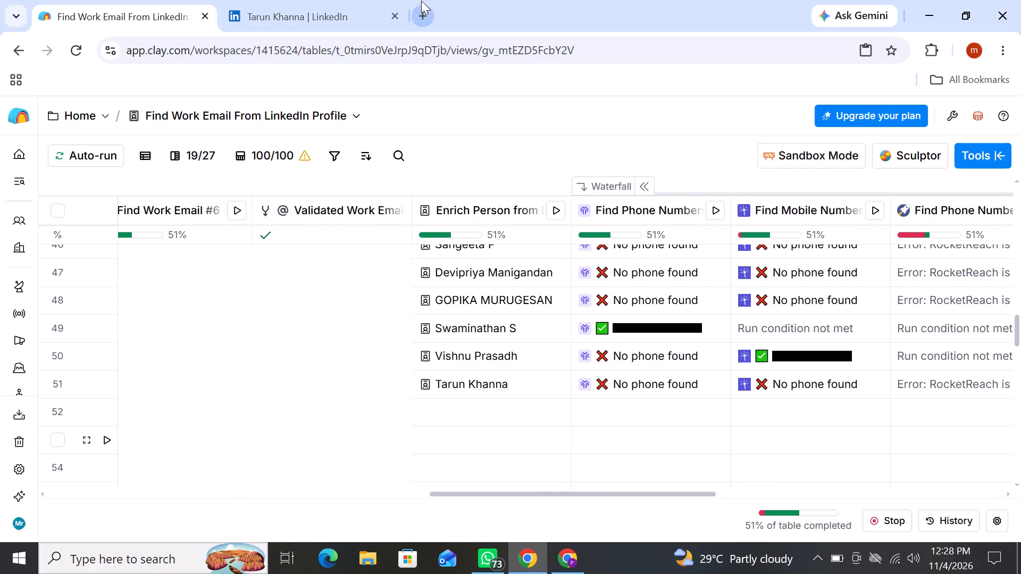
Open the tnp work spreadsheet in a new tab and paste the LinkedIn profile link into cell F119.
{"action": "left_click", "coordinate": [421, 1]}
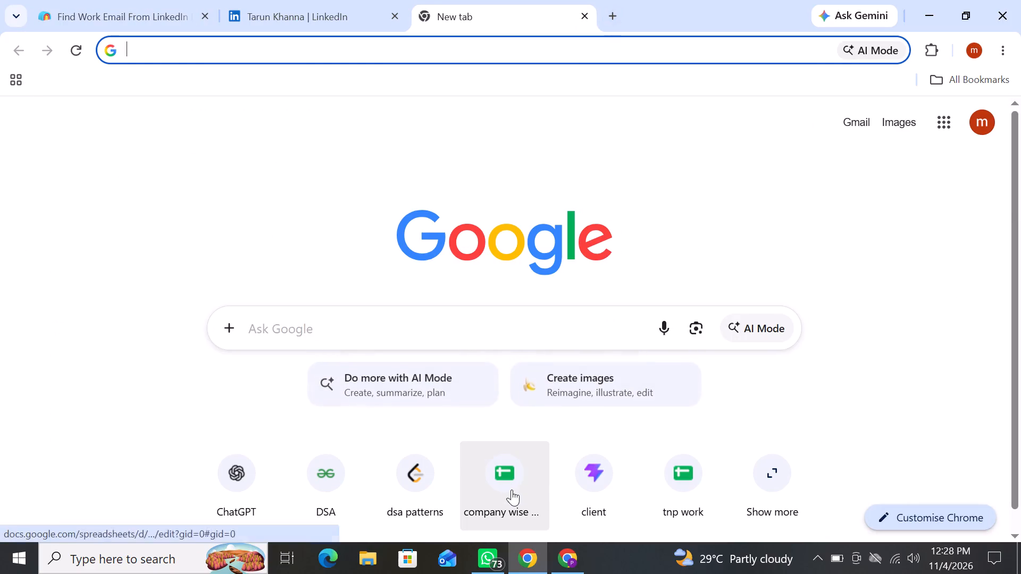
{"action": "left_click", "coordinate": [680, 499]}
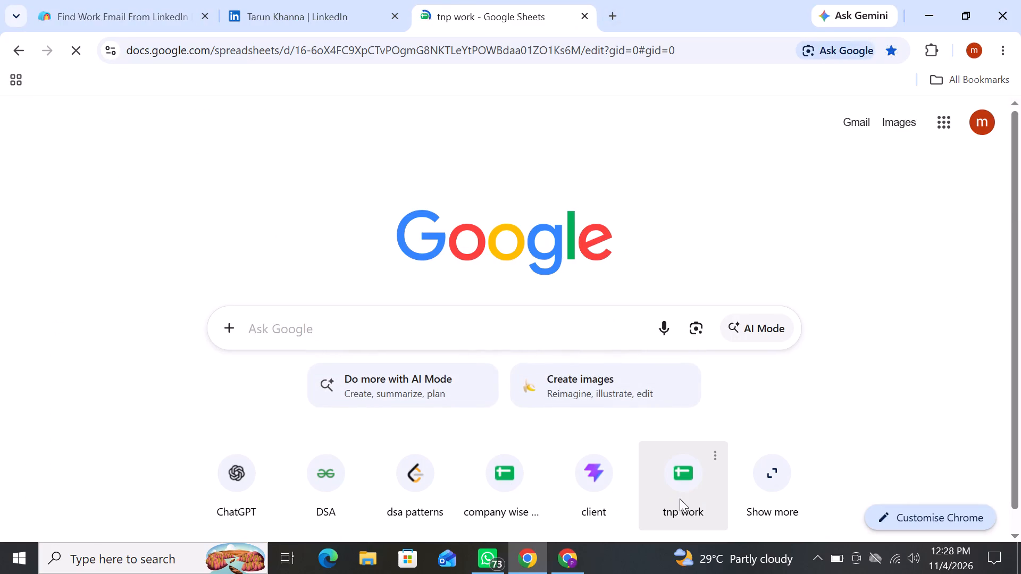
{"action": "scroll", "coordinate": [504, 329], "scroll_direction": "down", "scroll_amount": 8}
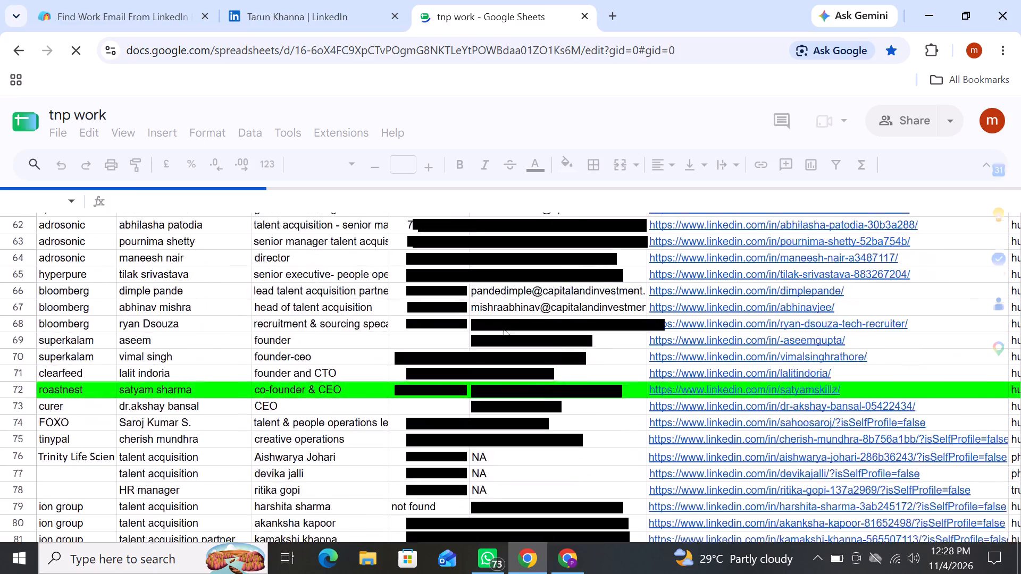
{"action": "scroll", "coordinate": [504, 329], "scroll_direction": "down", "scroll_amount": 11}
{"action": "scroll", "coordinate": [504, 329], "scroll_direction": "up", "scroll_amount": 1}
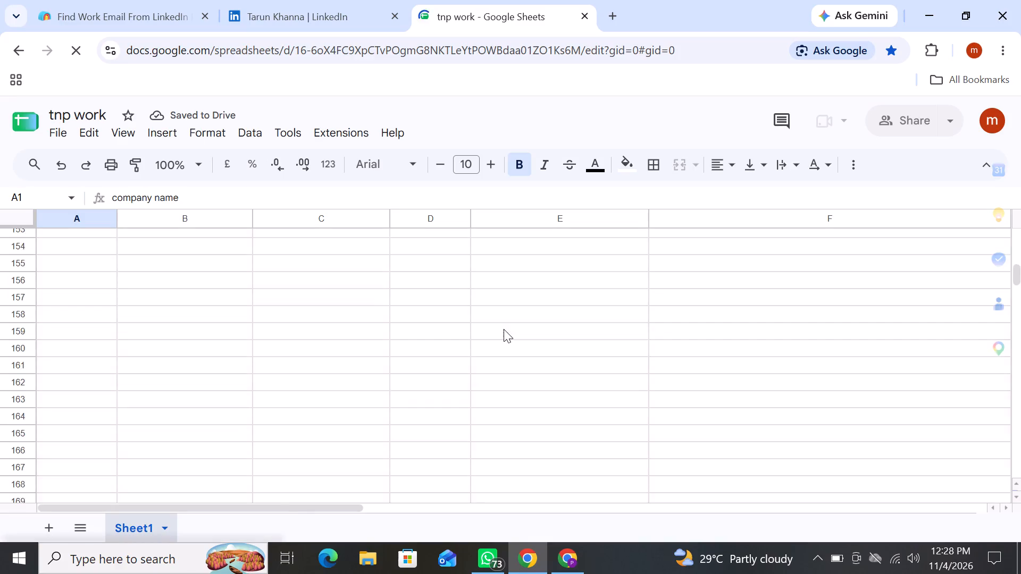
{"action": "scroll", "coordinate": [504, 329], "scroll_direction": "up", "scroll_amount": 5}
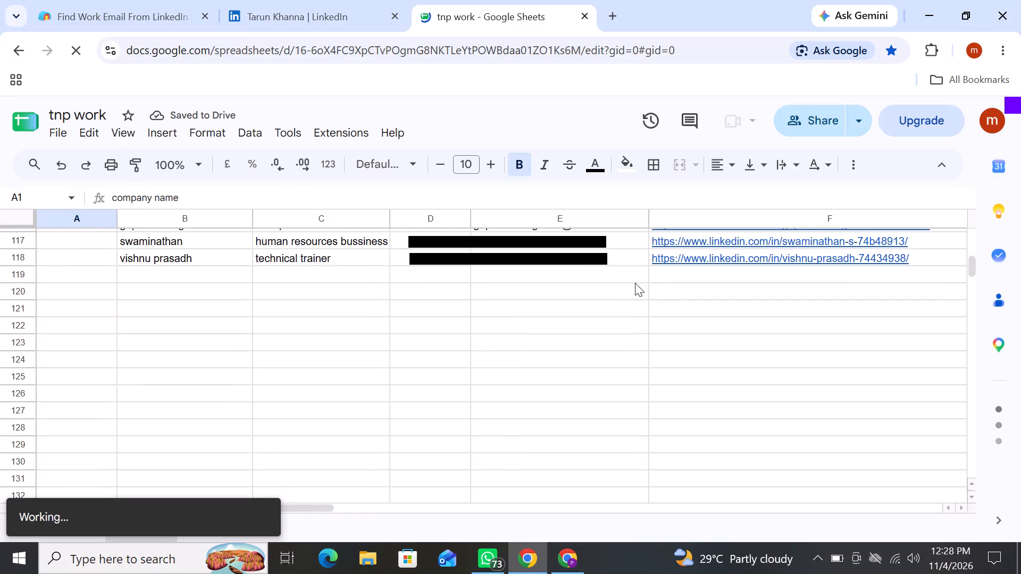
{"action": "left_click", "coordinate": [671, 281]}
{"action": "key", "text": "ctrl+v"}
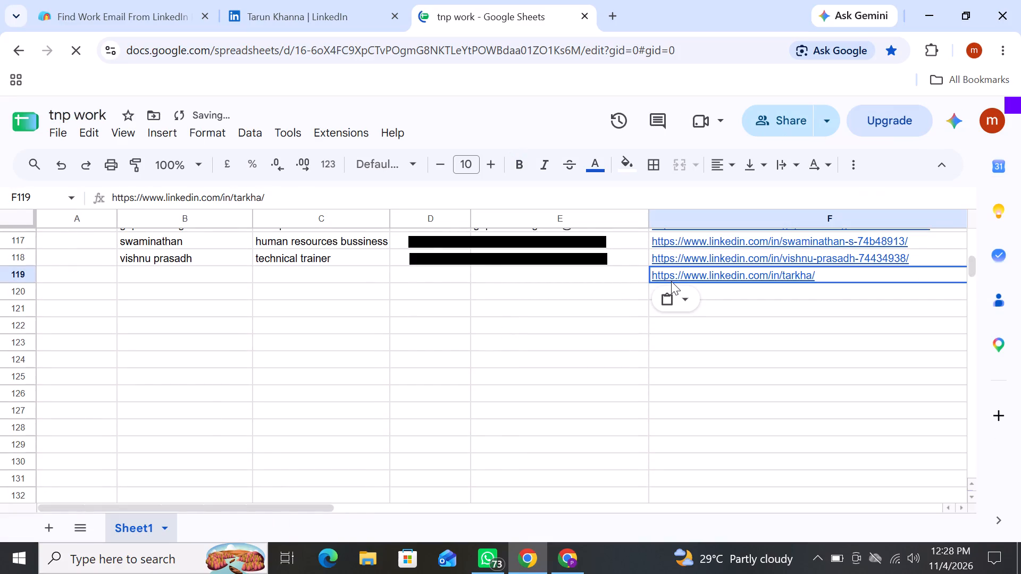
Open Hunter in a new tab and go to its Email Verifier.
{"action": "left_click", "coordinate": [608, 10]}
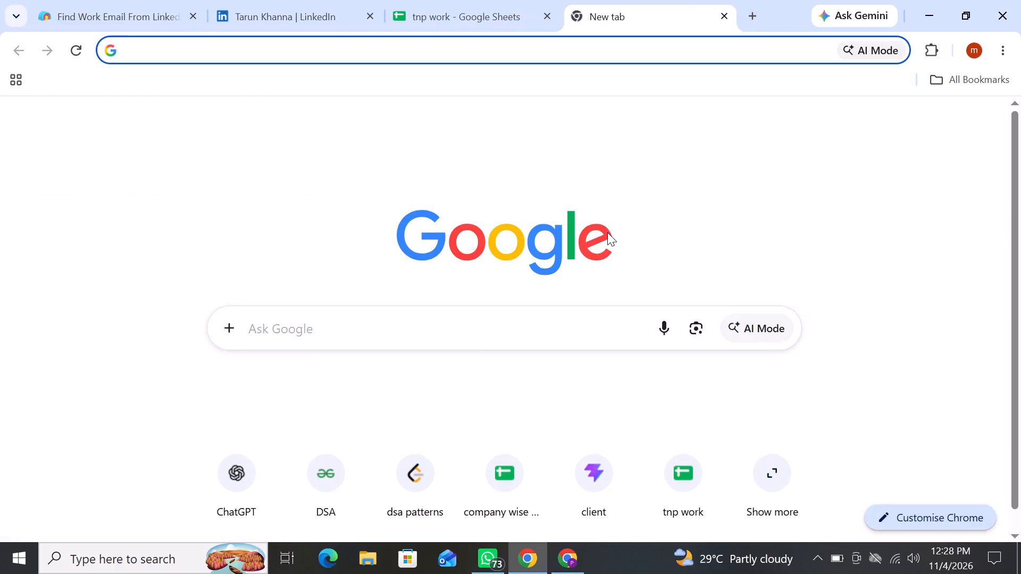
{"action": "left_click", "coordinate": [648, 42]}
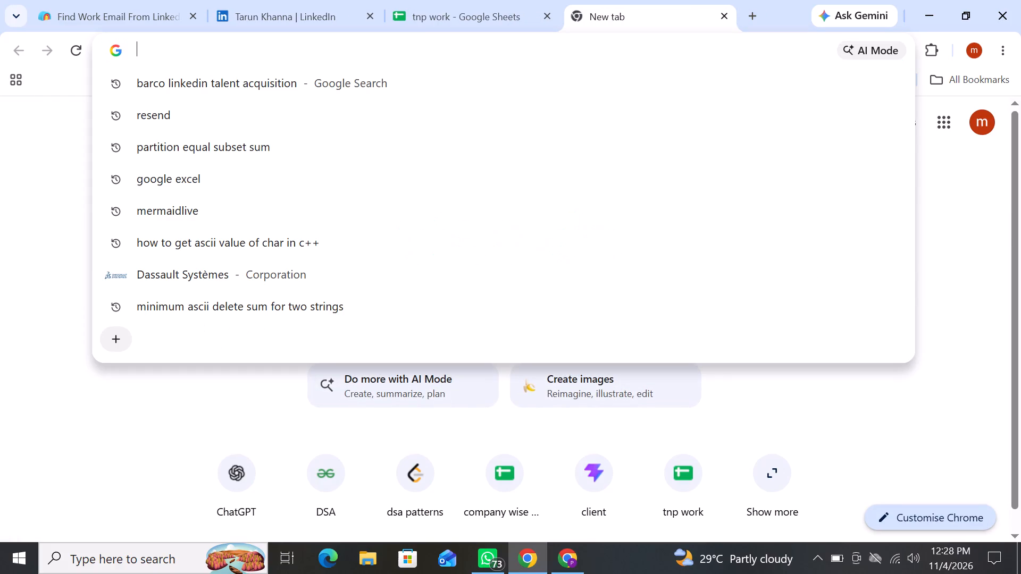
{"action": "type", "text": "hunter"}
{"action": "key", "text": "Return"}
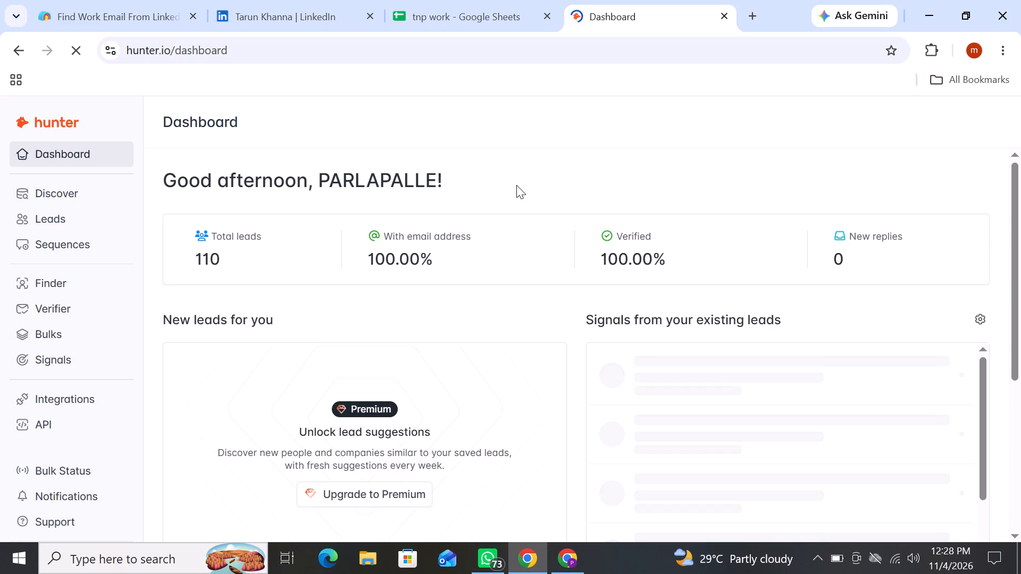
{"action": "left_click", "coordinate": [79, 316]}
Copy row 51's validated work email from the Clay table and verify it in Hunter's Email Verifier.
{"action": "left_click", "coordinate": [119, 6]}
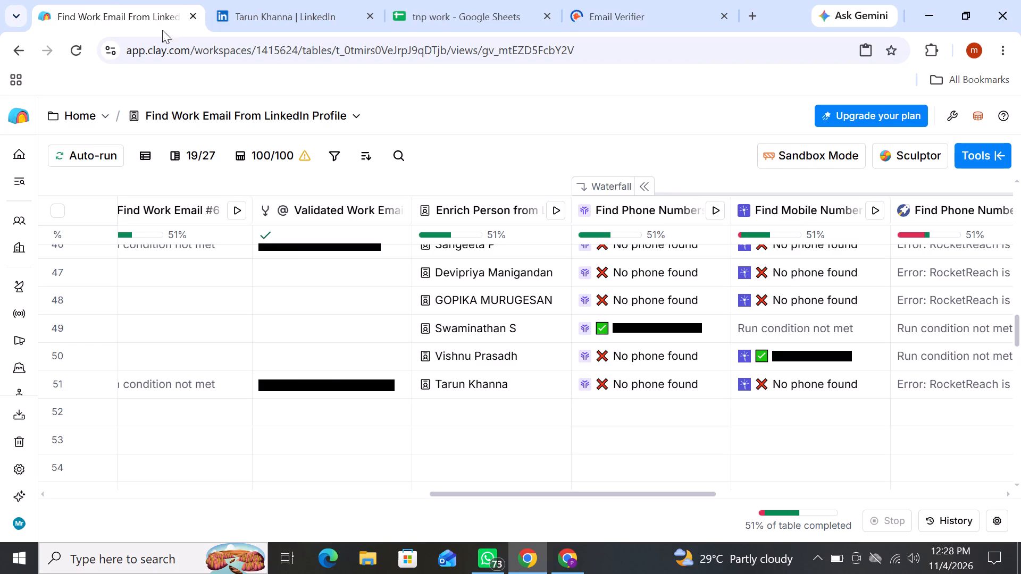
{"action": "left_click", "coordinate": [352, 385]}
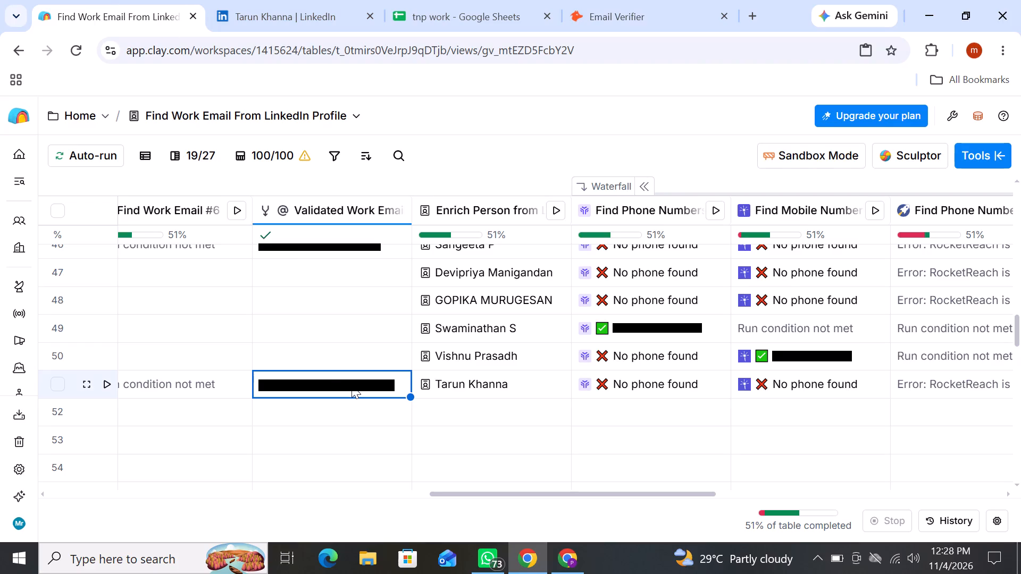
{"action": "key", "text": "ctrl+c"}
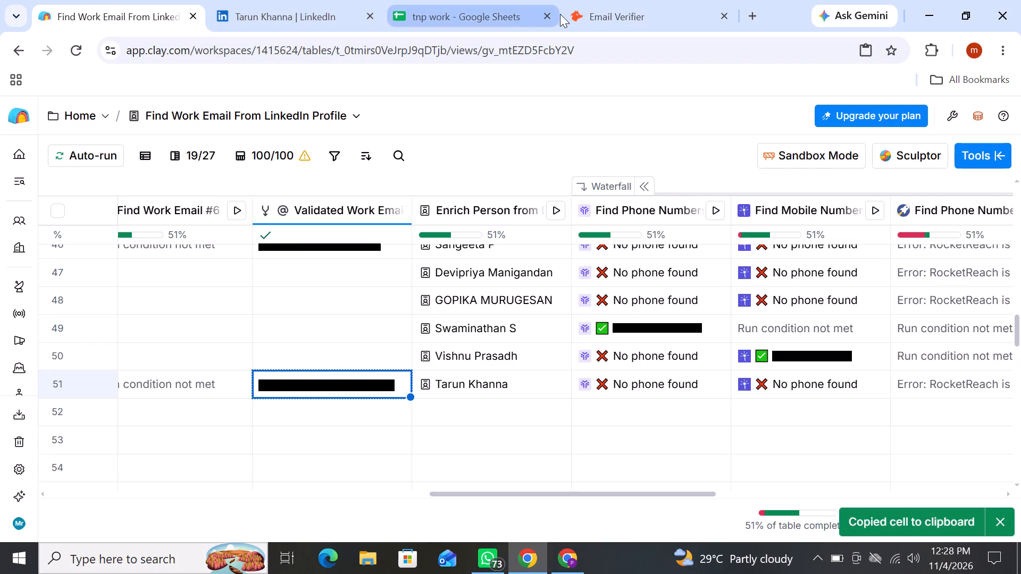
{"action": "left_click", "coordinate": [594, 9]}
{"action": "left_click", "coordinate": [448, 220]}
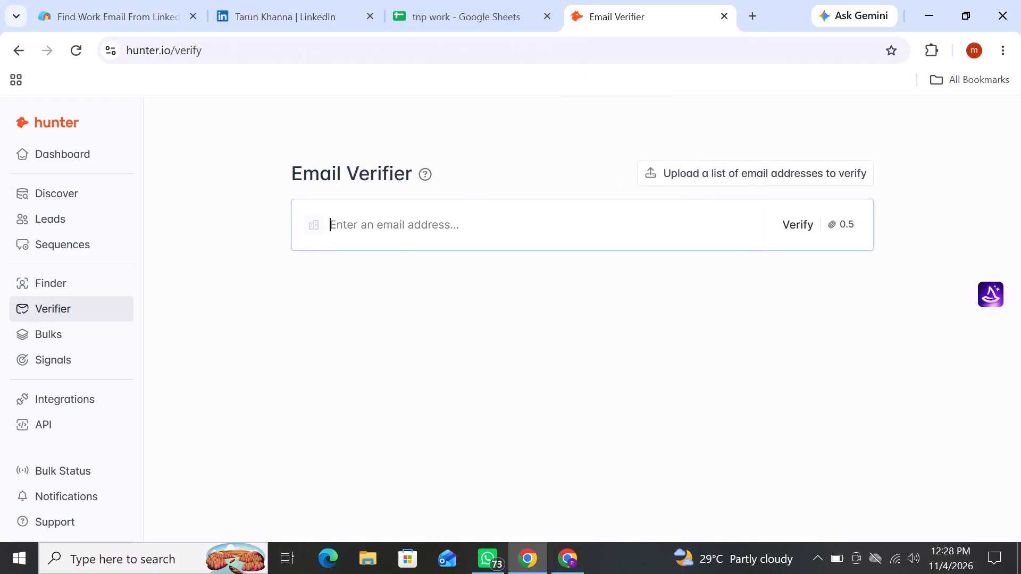
{"action": "key", "text": "ctrl+v"}
{"action": "key", "text": "Return"}
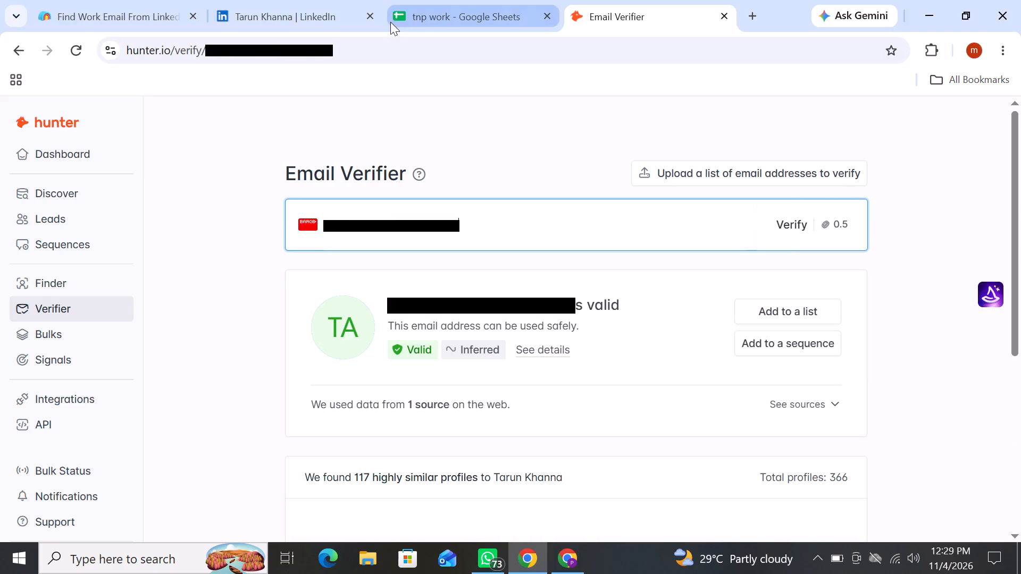
Paste the verified work email into cell E119 of the tnp work spreadsheet.
{"action": "left_click", "coordinate": [442, 1]}
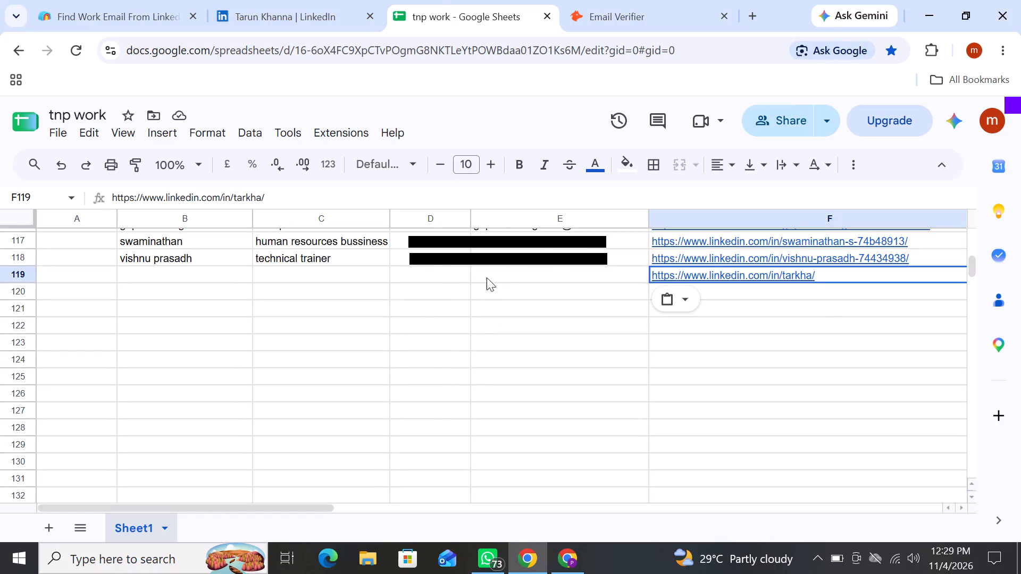
{"action": "left_click", "coordinate": [492, 271]}
{"action": "key", "text": "ctrl+v"}
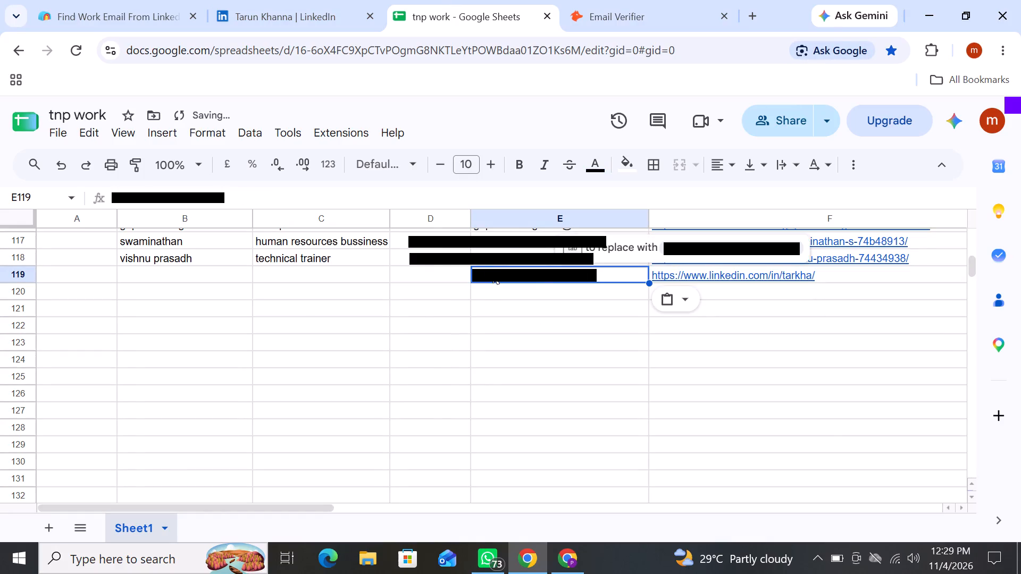
Enter the job title "talent acquisition specalist" in cell C119.
{"action": "key", "text": "Left"}
{"action": "key", "text": "Left"}
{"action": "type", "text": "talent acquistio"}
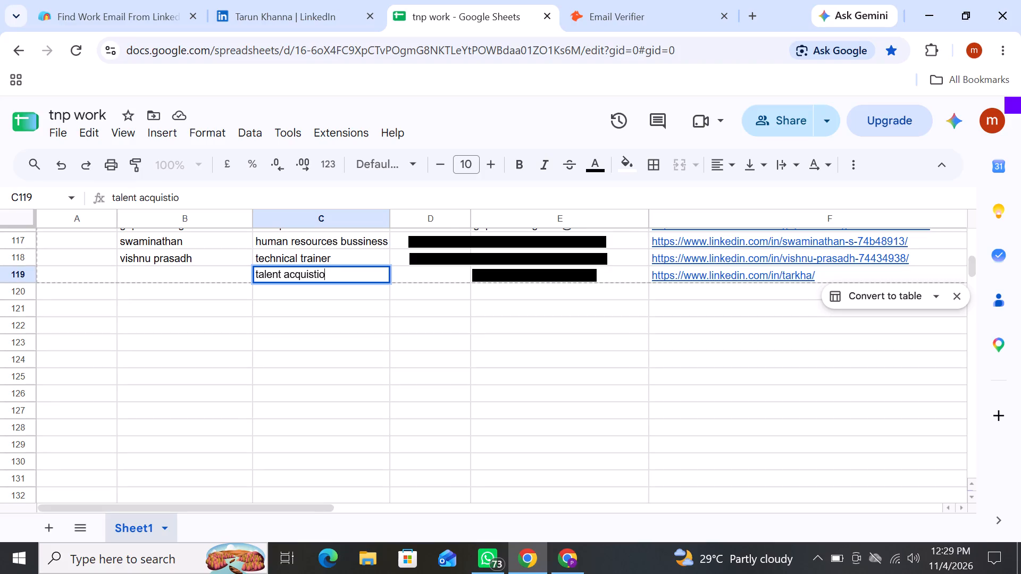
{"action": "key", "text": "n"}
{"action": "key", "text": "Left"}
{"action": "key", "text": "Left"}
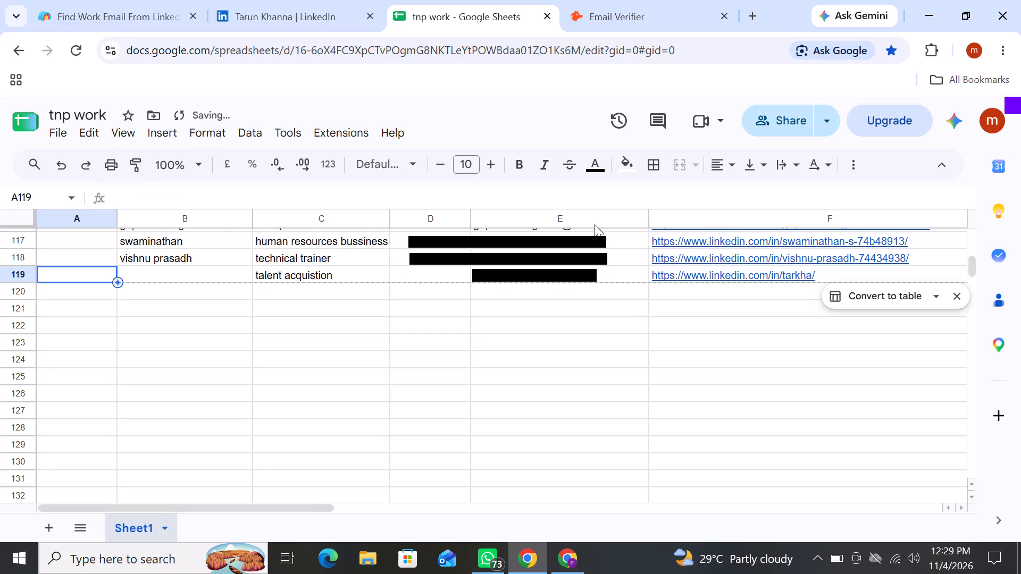
{"action": "left_click", "coordinate": [336, 278]}
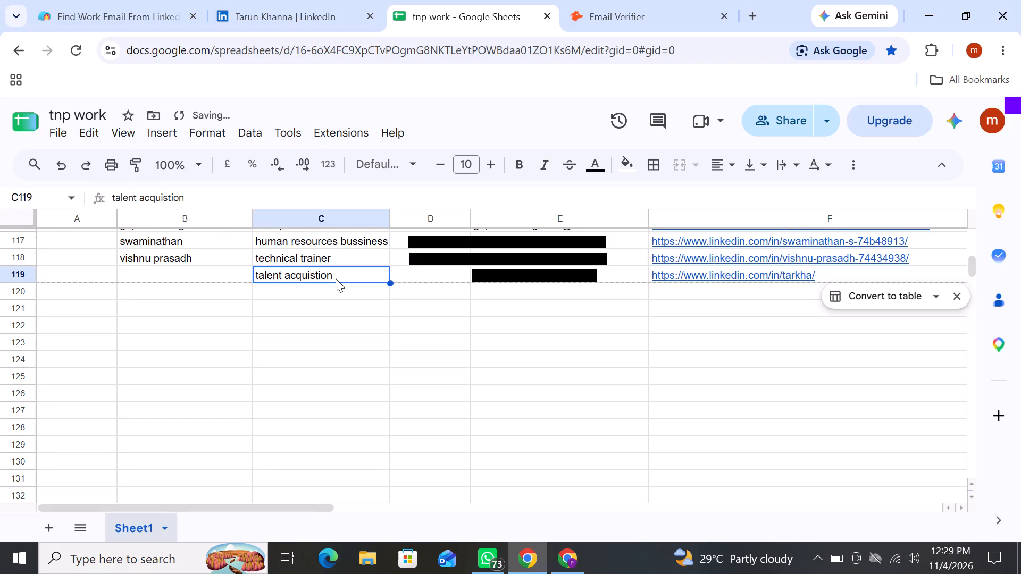
{"action": "left_click", "coordinate": [336, 278]}
{"action": "double_click", "coordinate": [336, 278]}
{"action": "left_click", "coordinate": [336, 278]}
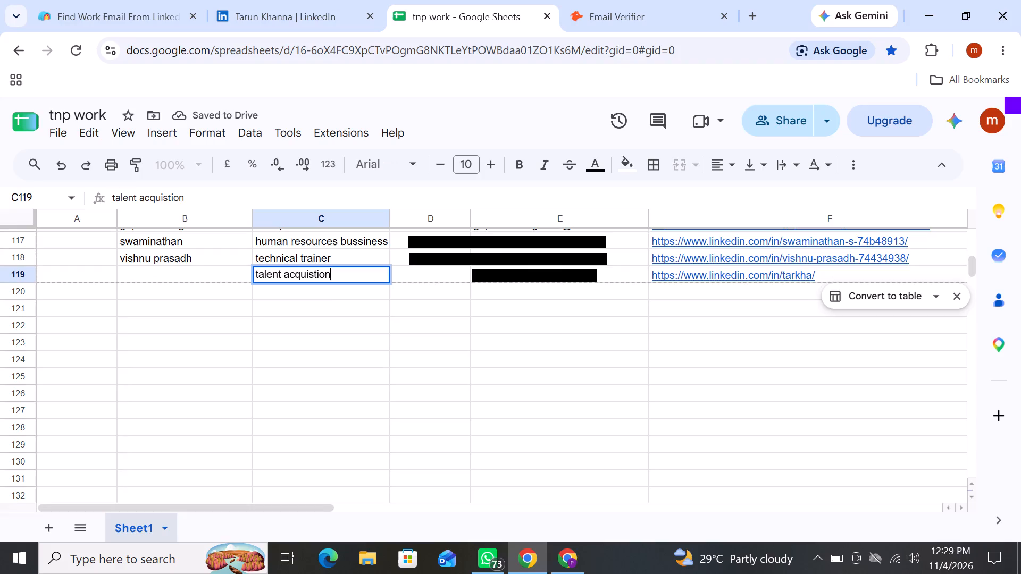
{"action": "key", "text": "BackSpace"}
{"action": "key", "text": "BackSpace"}
{"action": "key", "text": "BackSpace"}
{"action": "key", "text": "BackSpace"}
{"action": "key", "text": "BackSpace"}
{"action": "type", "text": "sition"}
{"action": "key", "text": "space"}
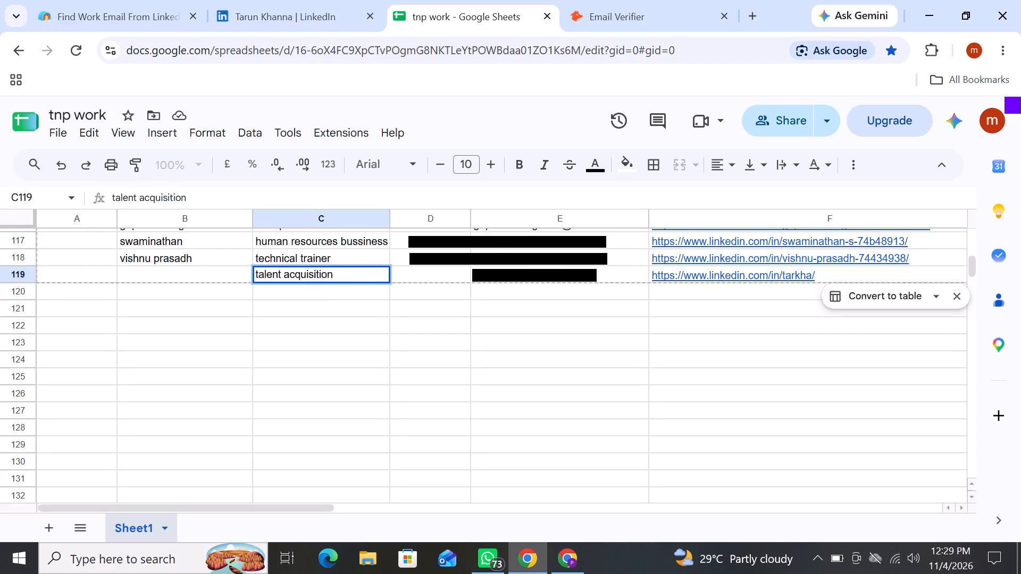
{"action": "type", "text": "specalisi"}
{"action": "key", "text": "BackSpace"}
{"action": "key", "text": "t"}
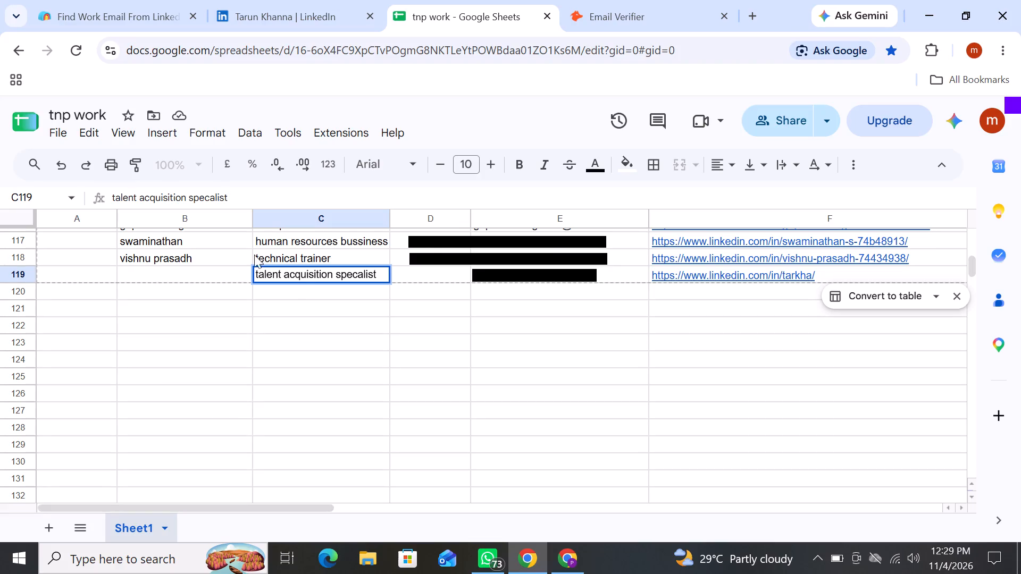
Enter the Barco contact's full name in lowercase in cell B119.
{"action": "left_click", "coordinate": [216, 279]}
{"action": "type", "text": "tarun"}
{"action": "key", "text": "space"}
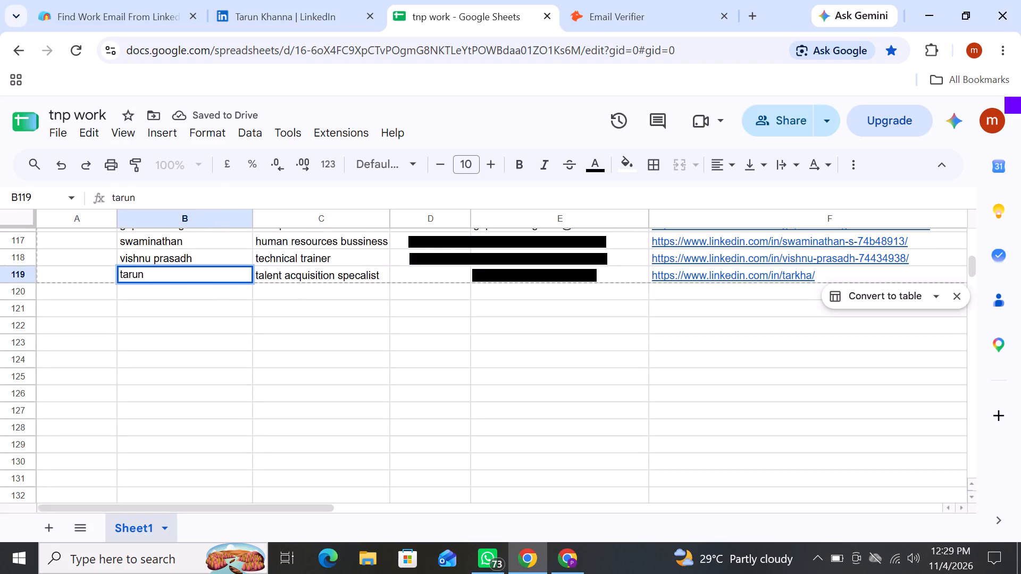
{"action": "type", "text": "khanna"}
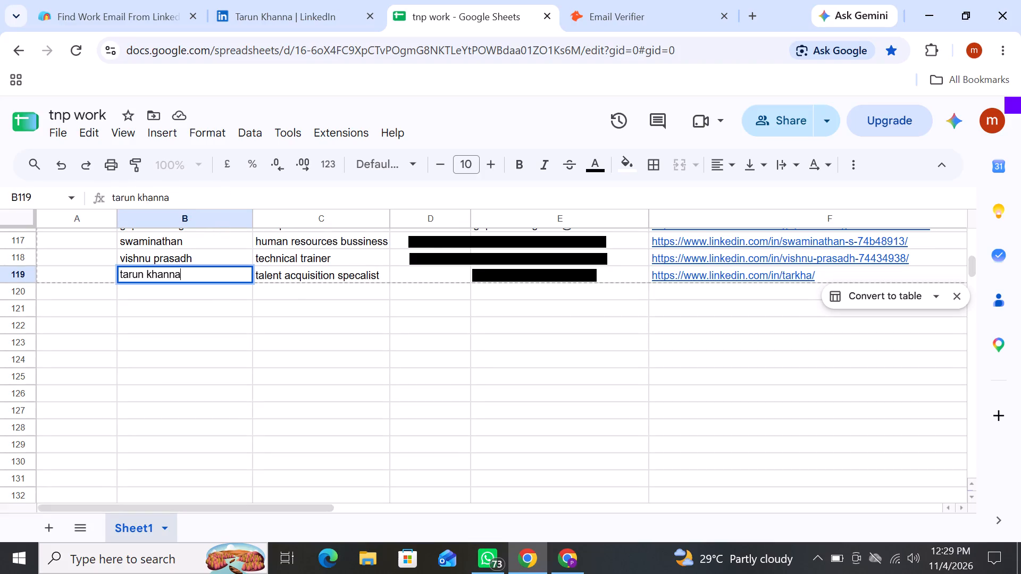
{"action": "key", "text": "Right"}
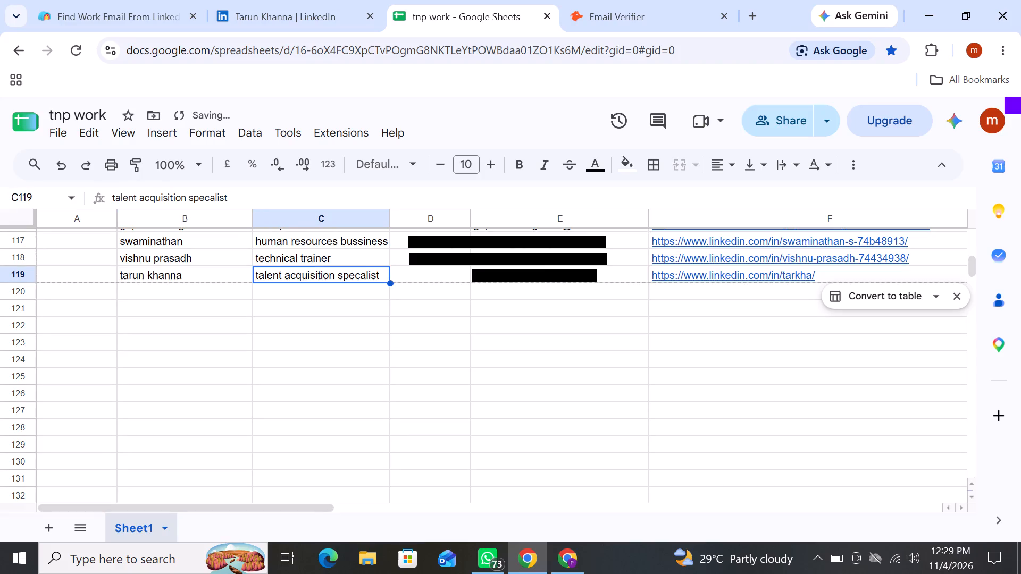
Return to the Clay table and look up row 51's mobile phone number results.
{"action": "left_click", "coordinate": [170, 0]}
{"action": "scroll", "coordinate": [448, 358], "scroll_direction": "left", "scroll_amount": 8}
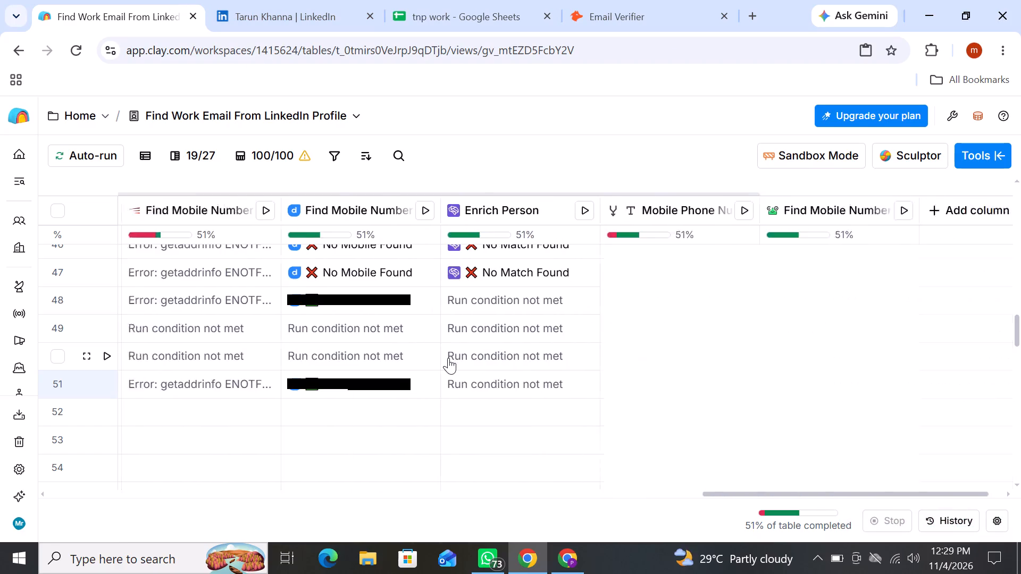
{"action": "scroll", "coordinate": [448, 358], "scroll_direction": "left", "scroll_amount": 1}
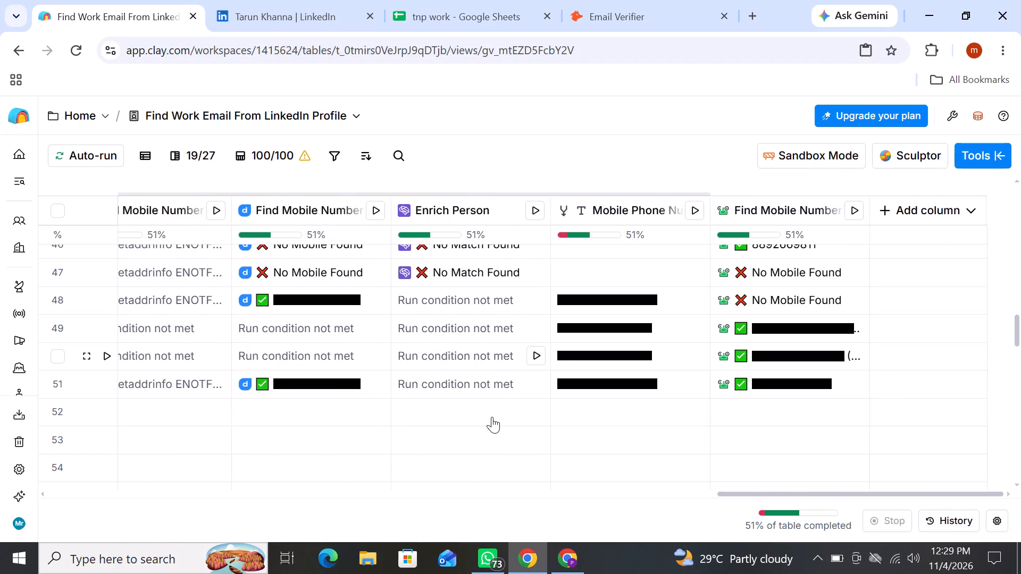
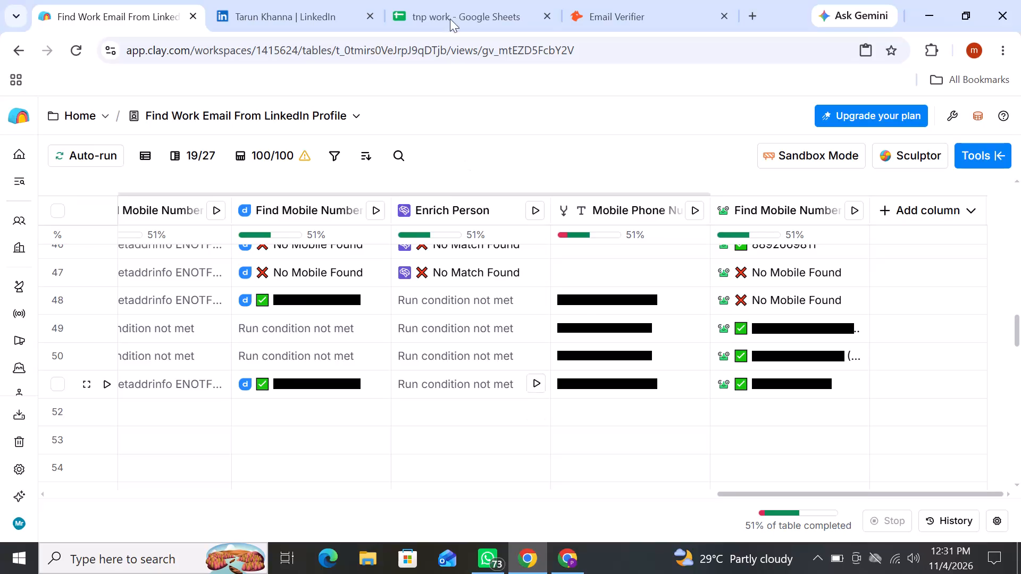
Switch back to the tnp work spreadsheet to continue the Barco contact's entry in row 119.
{"action": "left_click", "coordinate": [478, 2]}
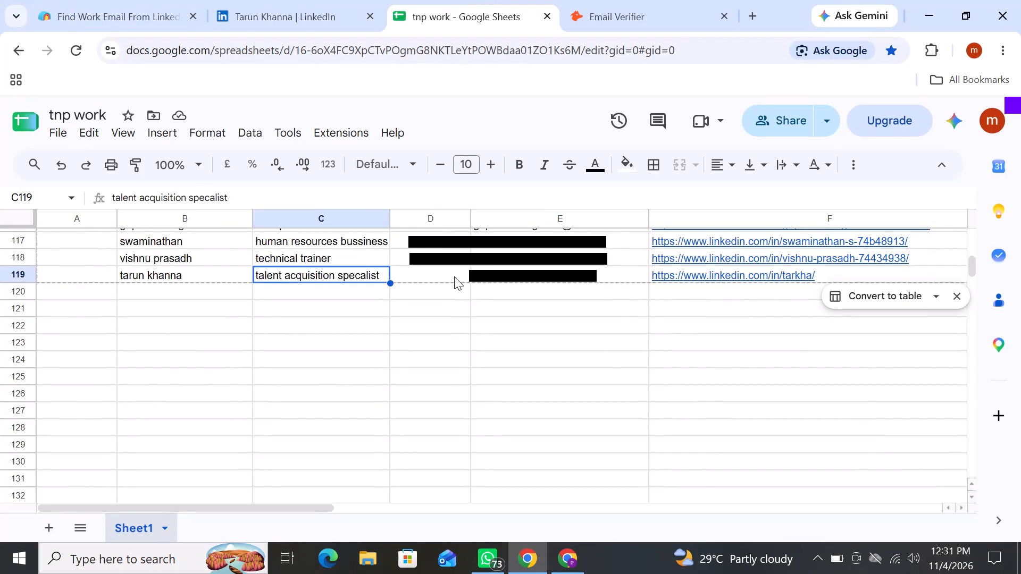
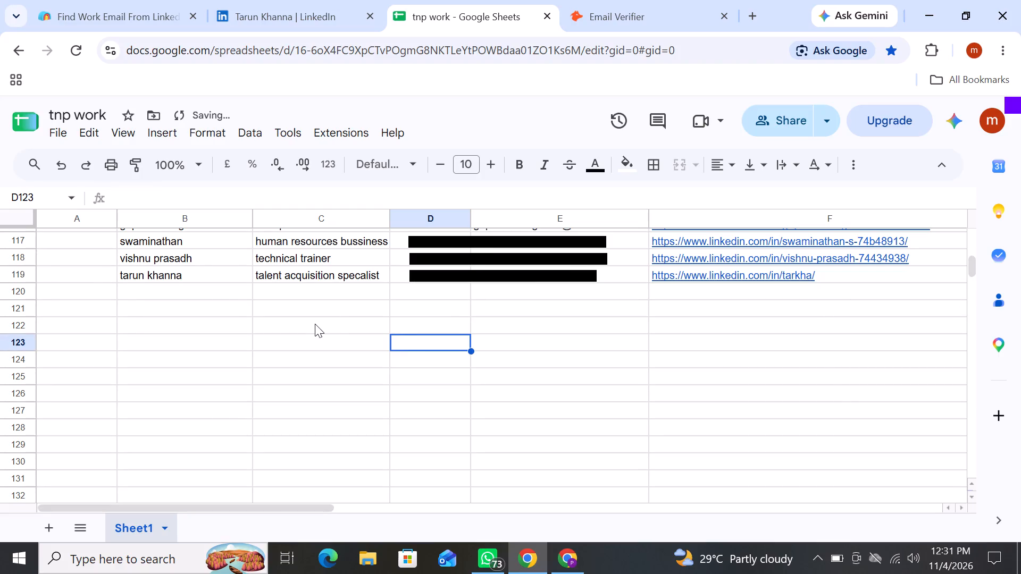
Enter barco as the company name in cell A119 of the Talent Acquisition Specialist's row.
{"action": "scroll", "coordinate": [315, 324], "scroll_direction": "right", "scroll_amount": 4}
{"action": "left_click", "coordinate": [86, 277]}
{"action": "scroll", "coordinate": [86, 277], "scroll_direction": "up", "scroll_amount": 1}
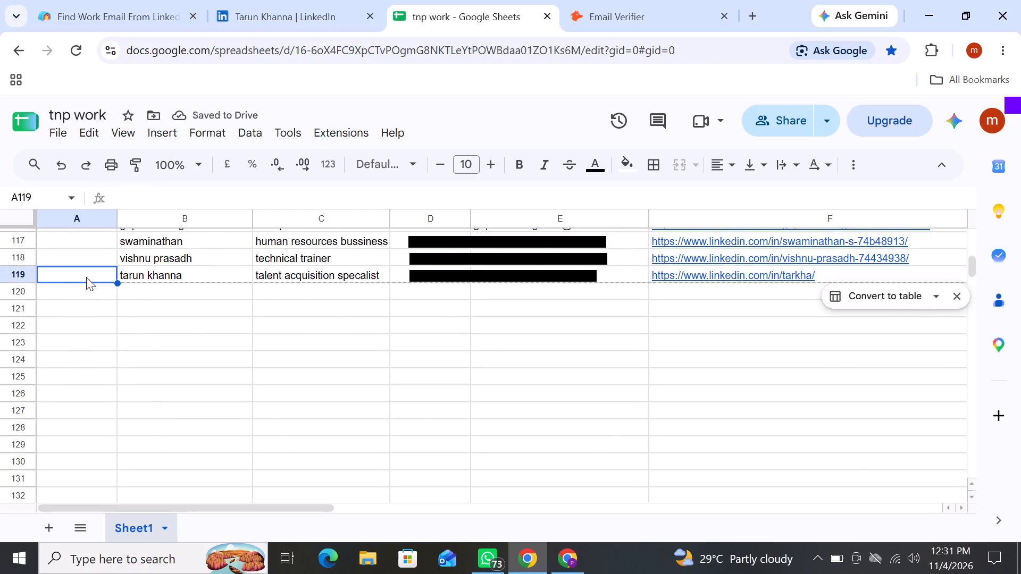
{"action": "scroll", "coordinate": [86, 277], "scroll_direction": "up", "scroll_amount": 1}
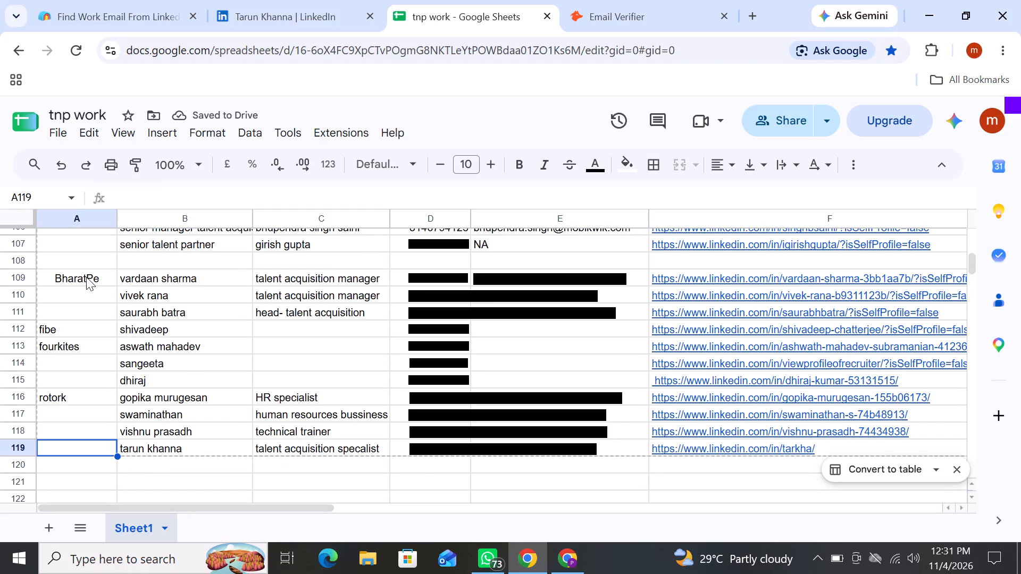
{"action": "type", "text": "ba"}
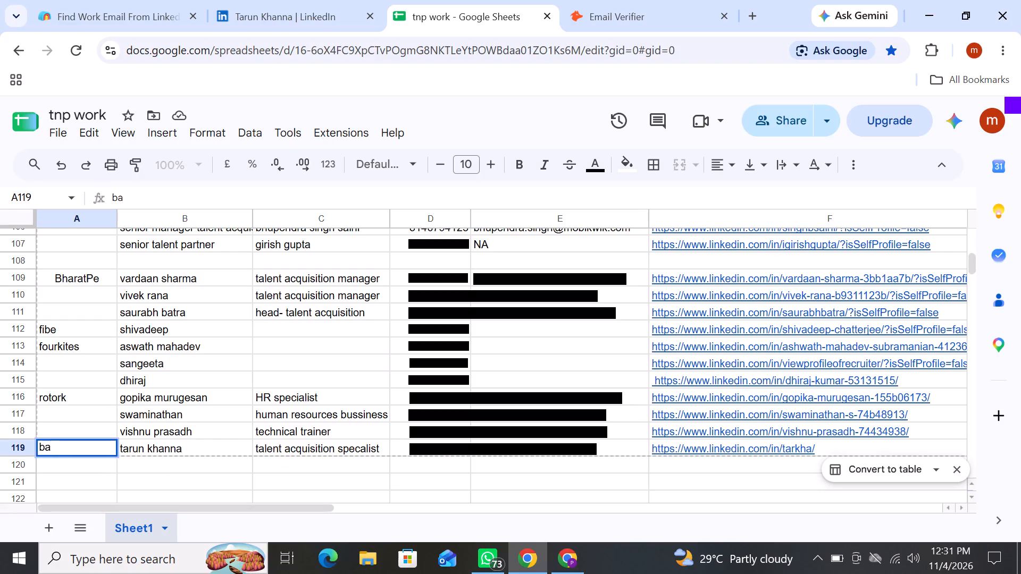
{"action": "type", "text": "rco"}
{"action": "left_click", "coordinate": [289, 498]}
Record "verified by hunter and phonepe" as the verification note in column G of row 119.
{"action": "scroll", "coordinate": [289, 498], "scroll_direction": "left", "scroll_amount": 6}
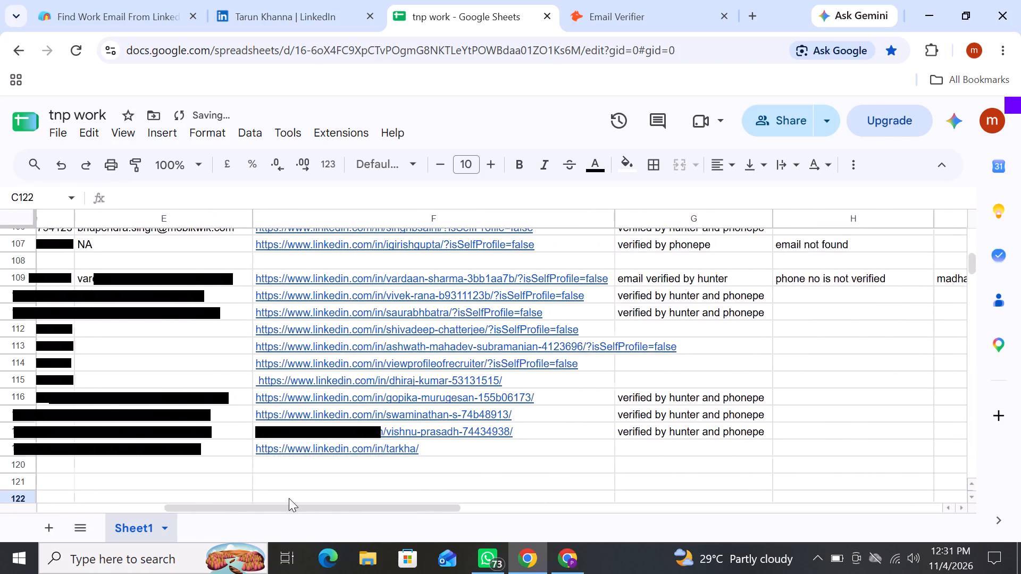
{"action": "left_click", "coordinate": [482, 446]}
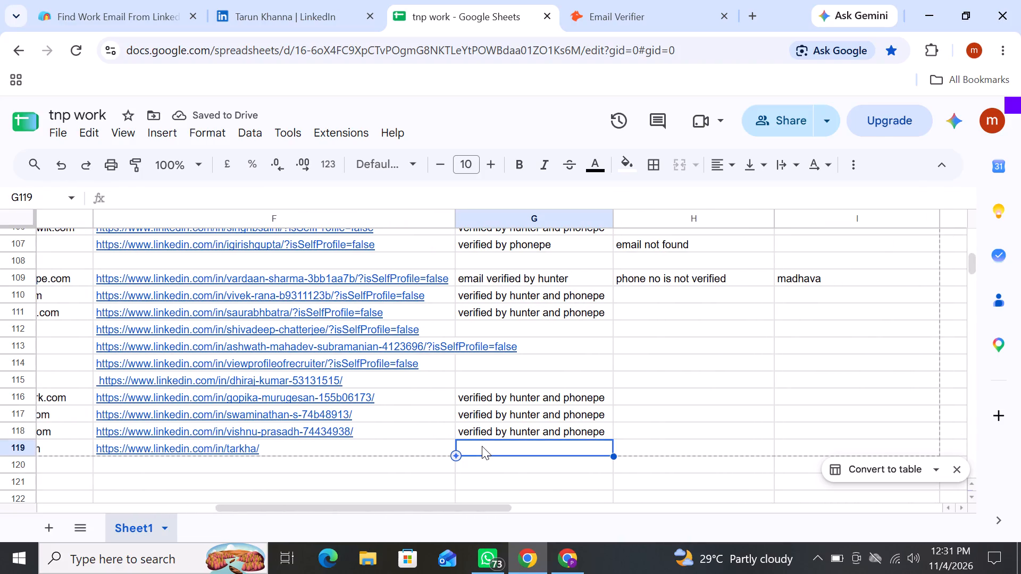
{"action": "type", "text": "verified"}
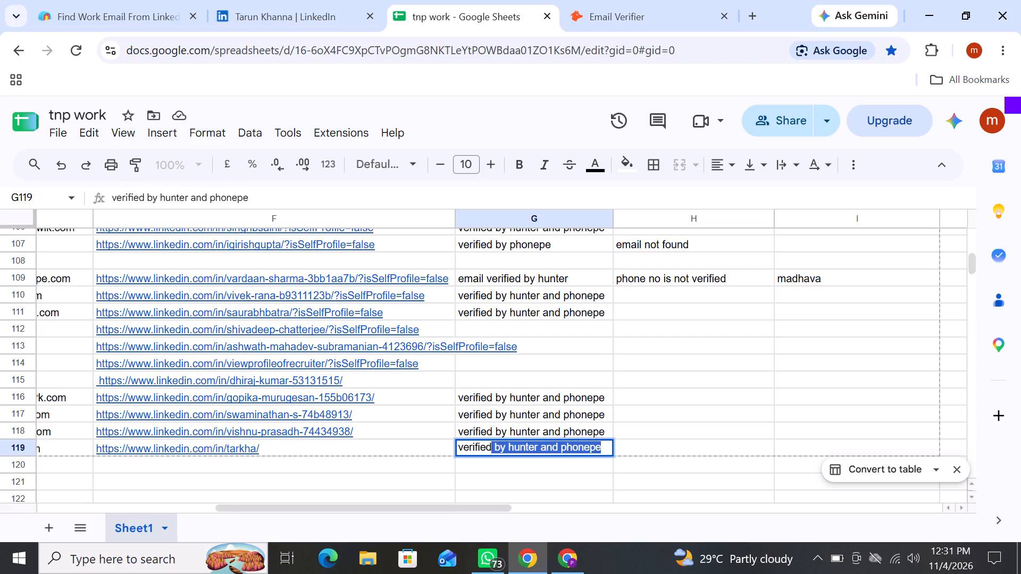
{"action": "key", "text": "Return"}
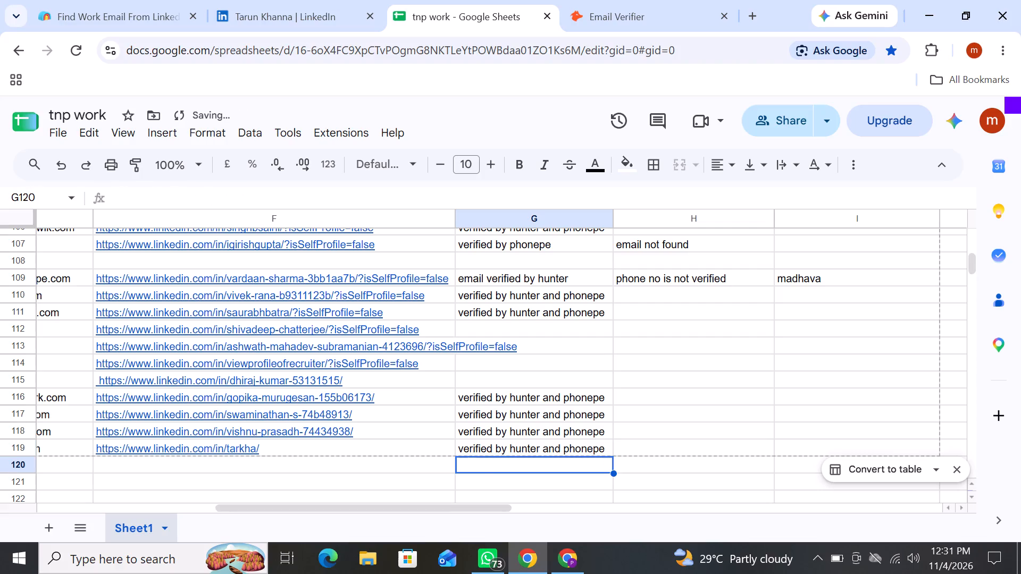
Review the company list in the Gaurav Bhaiya_4-11-2026 spreadsheet and the contacts already recorded in tnp work.
{"action": "scroll", "coordinate": [386, 448], "scroll_direction": "right", "scroll_amount": 5}
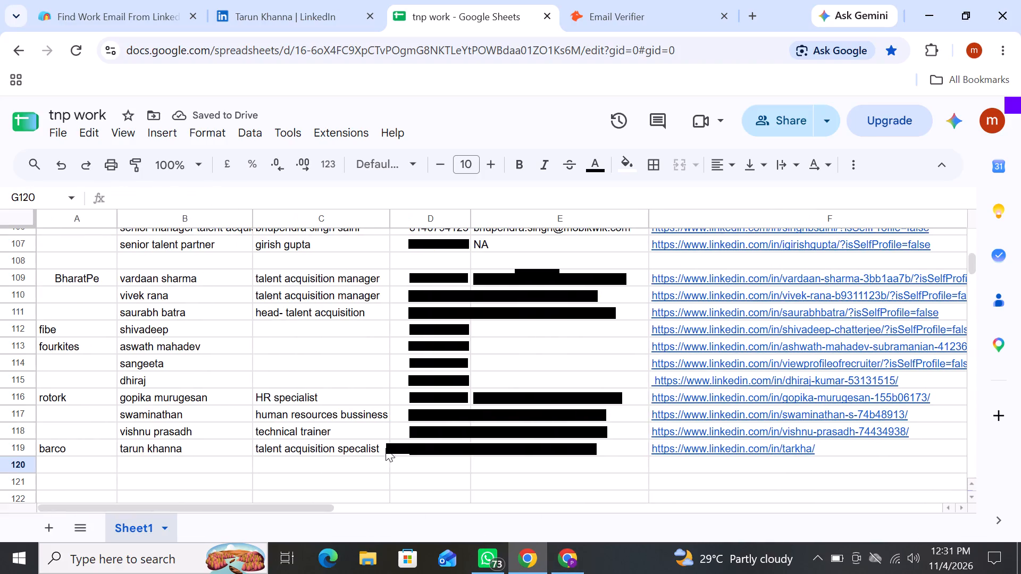
{"action": "left_click", "coordinate": [550, 553]}
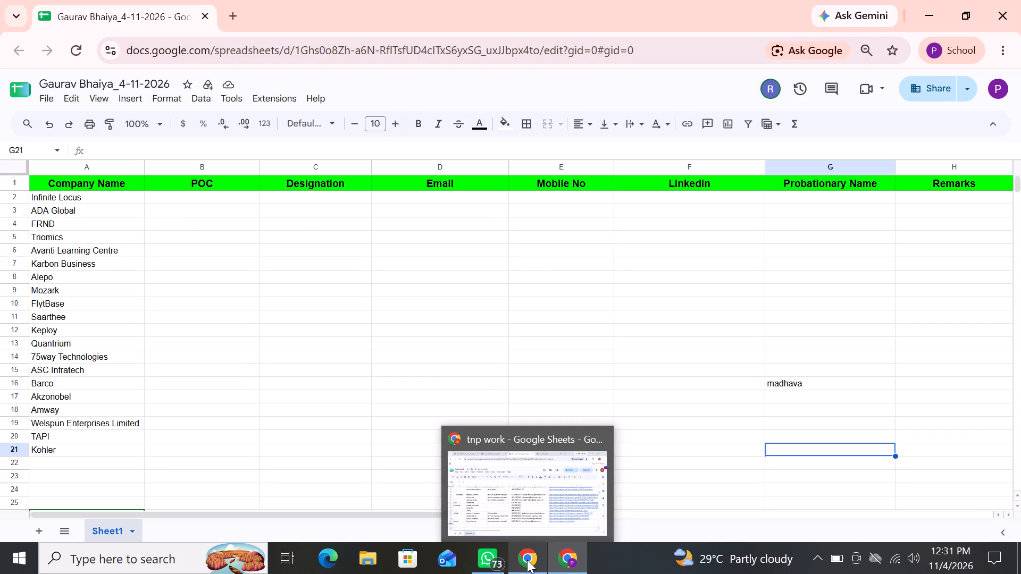
{"action": "left_click", "coordinate": [527, 560]}
{"action": "scroll", "coordinate": [530, 362], "scroll_direction": "up", "scroll_amount": 9}
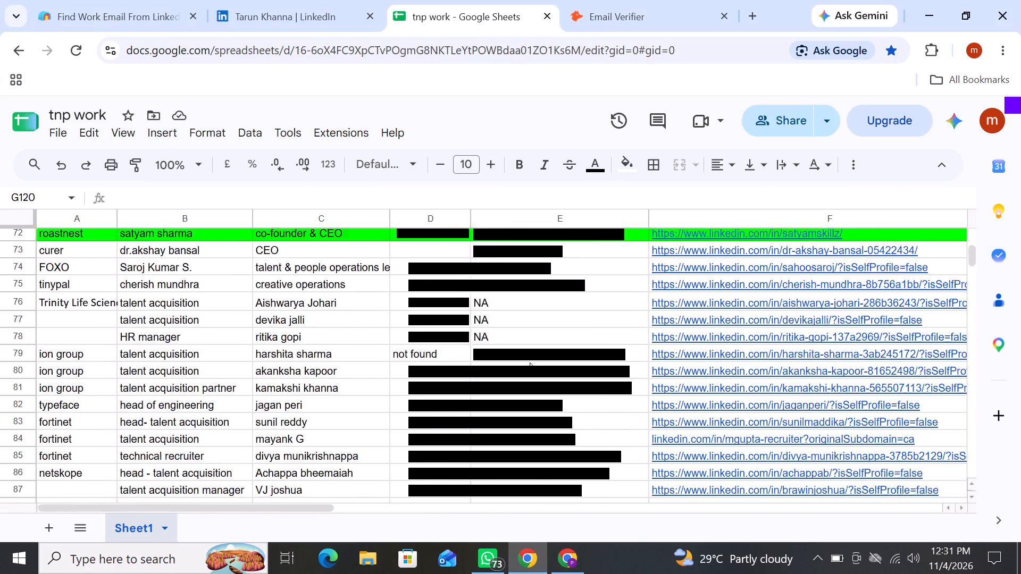
{"action": "scroll", "coordinate": [530, 362], "scroll_direction": "up", "scroll_amount": 12}
{"action": "scroll", "coordinate": [530, 362], "scroll_direction": "down", "scroll_amount": 3}
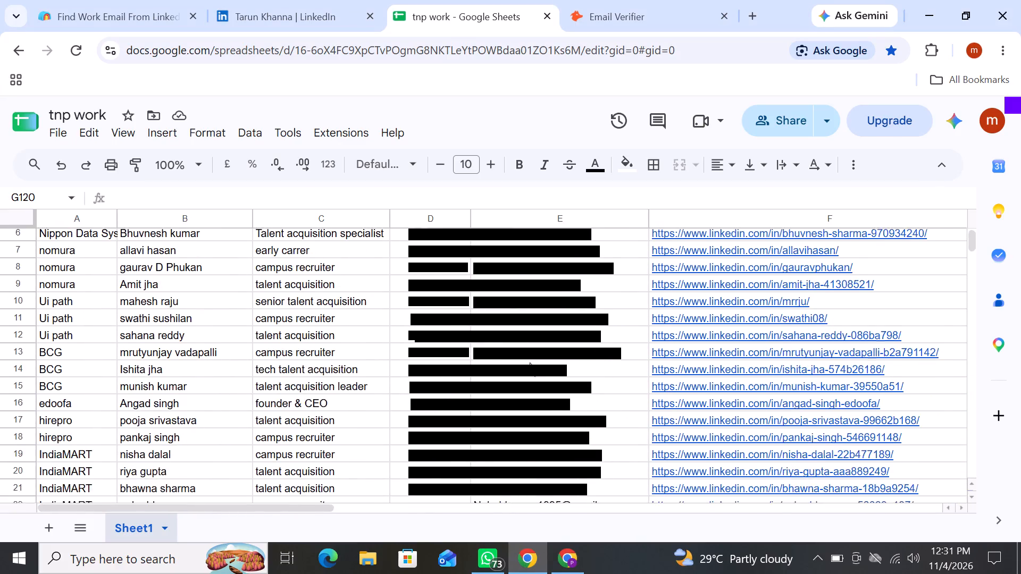
{"action": "scroll", "coordinate": [530, 362], "scroll_direction": "down", "scroll_amount": 14}
{"action": "scroll", "coordinate": [530, 362], "scroll_direction": "down", "scroll_amount": 8}
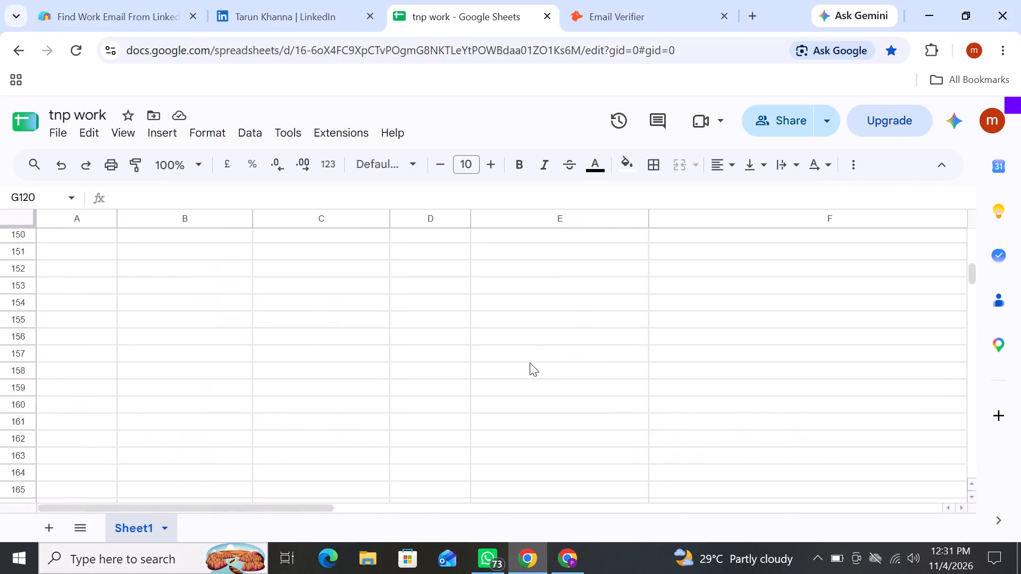
{"action": "scroll", "coordinate": [530, 362], "scroll_direction": "up", "scroll_amount": 13}
{"action": "scroll", "coordinate": [530, 362], "scroll_direction": "down", "scroll_amount": 1}
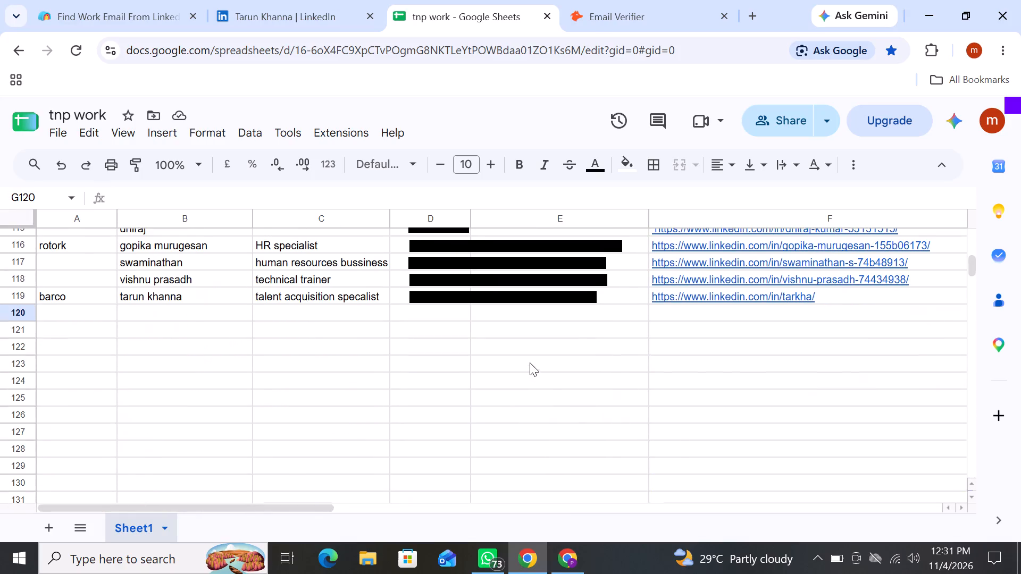
{"action": "scroll", "coordinate": [530, 362], "scroll_direction": "down", "scroll_amount": 1}
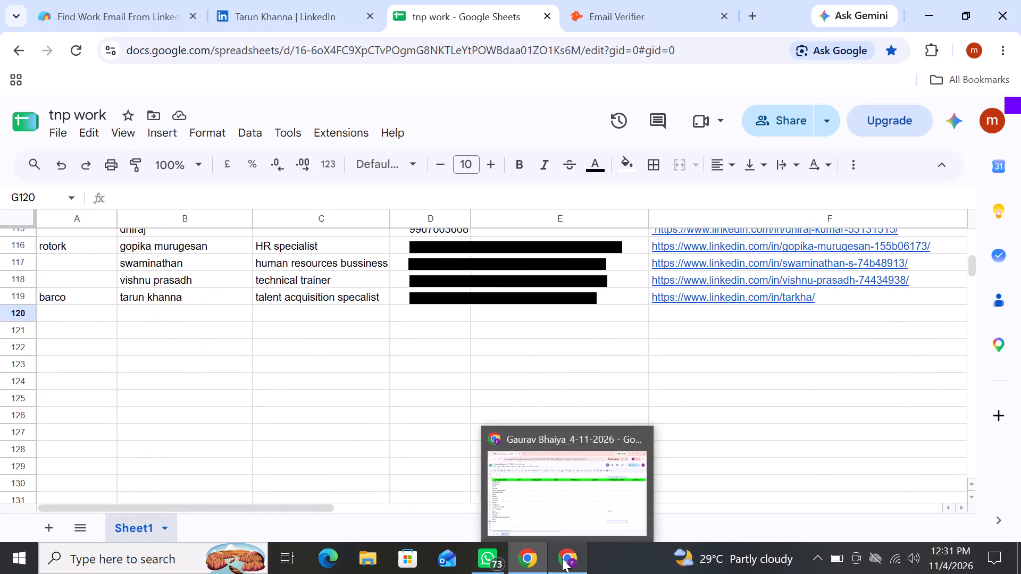
{"action": "left_click", "coordinate": [562, 559]}
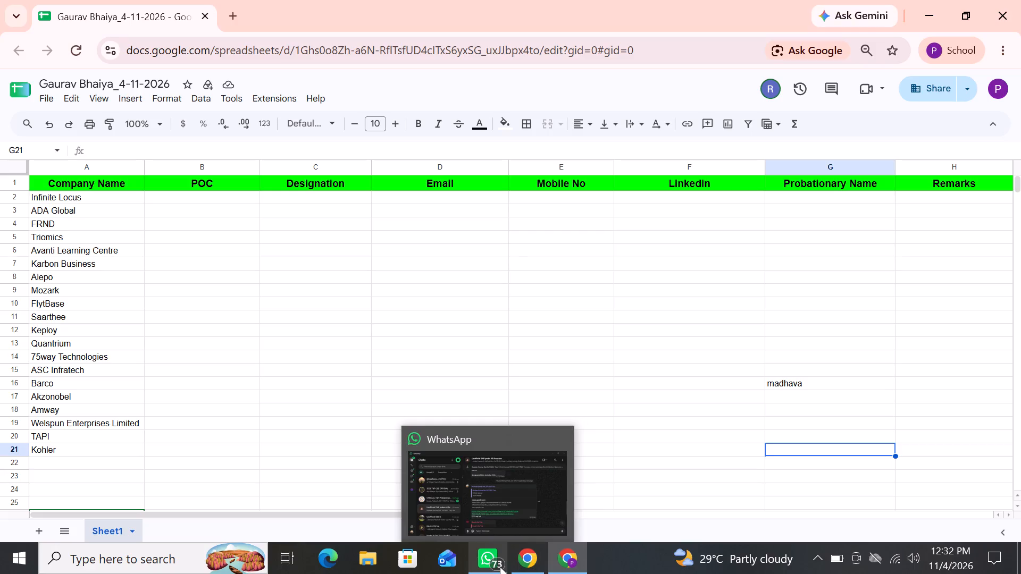
{"action": "left_click", "coordinate": [530, 560]}
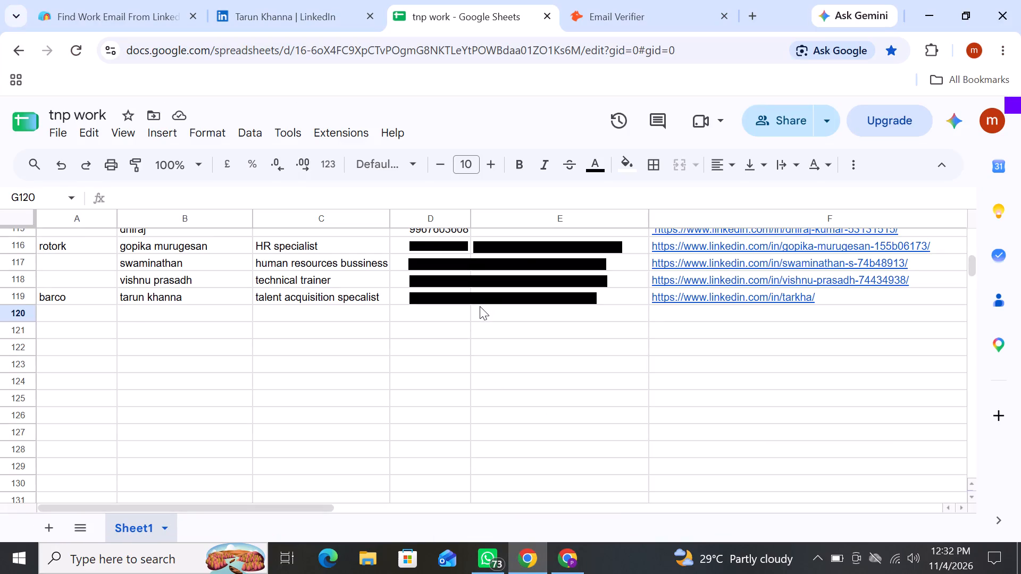
{"action": "scroll", "coordinate": [480, 306], "scroll_direction": "right", "scroll_amount": 4}
Return to the Google results for "barco linkedin talent acquisition" and open the Global Talent Acquisition Partner's LinkedIn profile.
{"action": "left_click", "coordinate": [270, 0]}
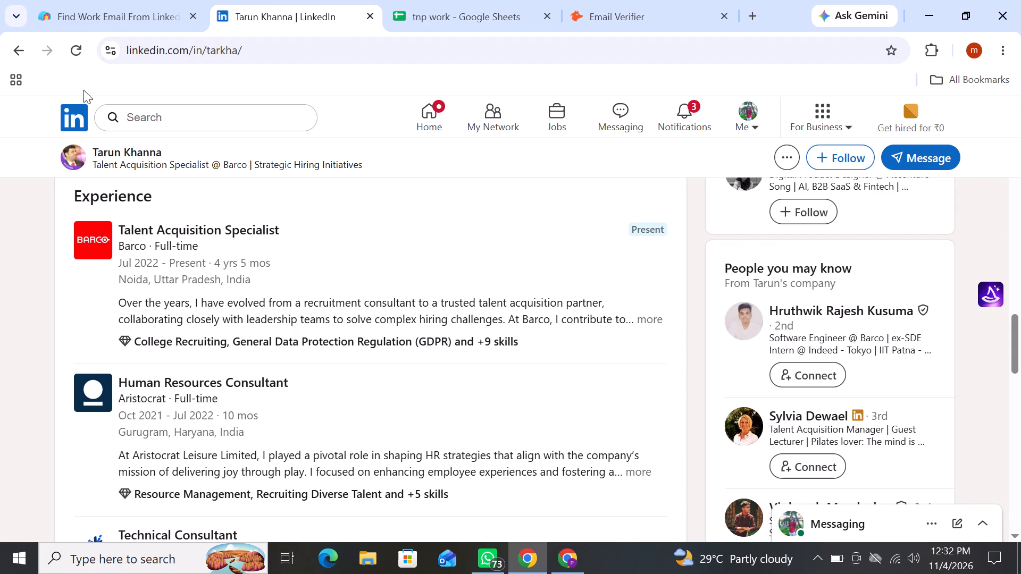
{"action": "left_click", "coordinate": [22, 54]}
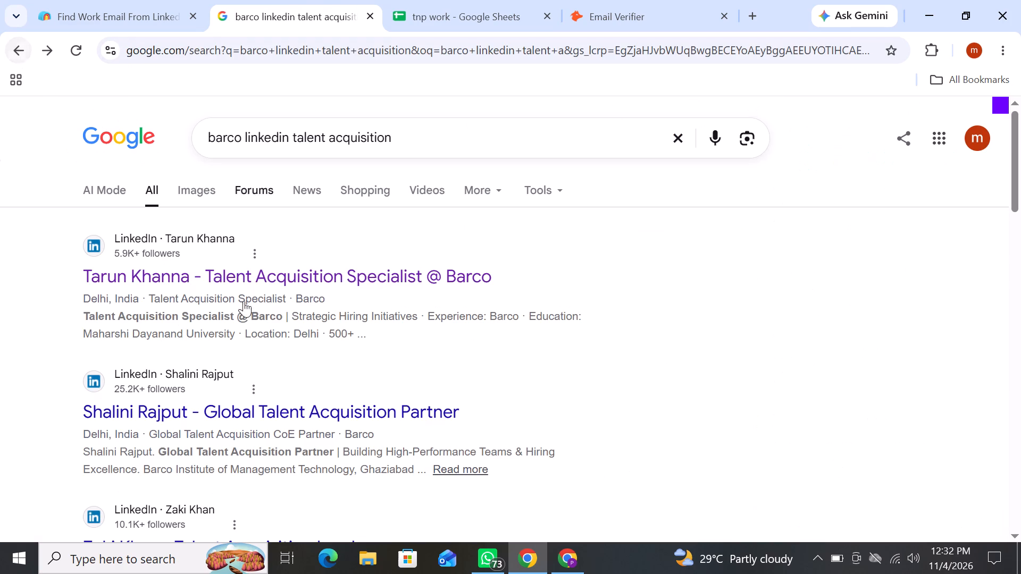
{"action": "left_click", "coordinate": [256, 419]}
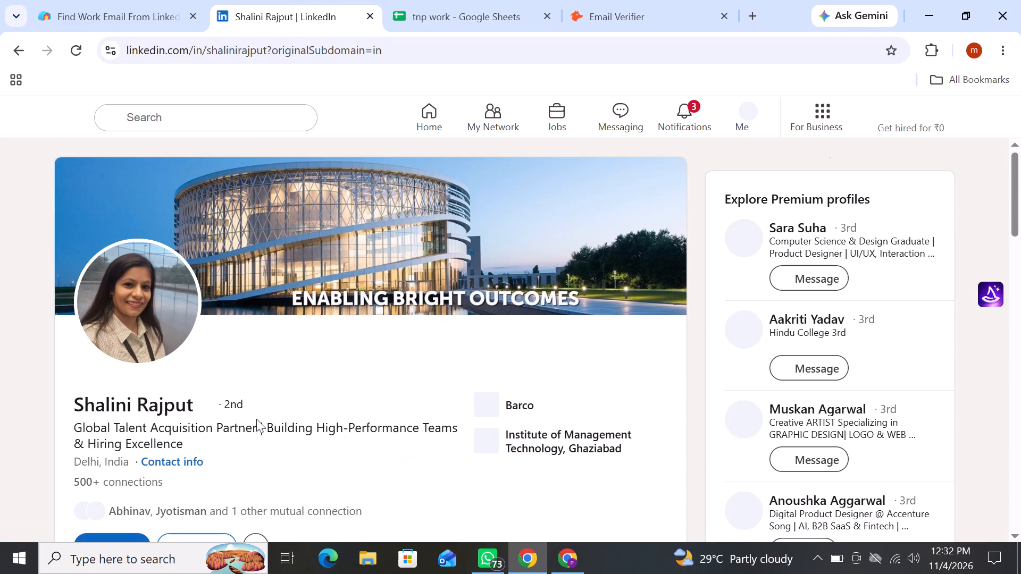
Copy this profile's LinkedIn address into the LinkedIn Profile column of row 52 in the Clay table.
{"action": "left_click", "coordinate": [399, 50]}
{"action": "key", "text": "ctrl+c"}
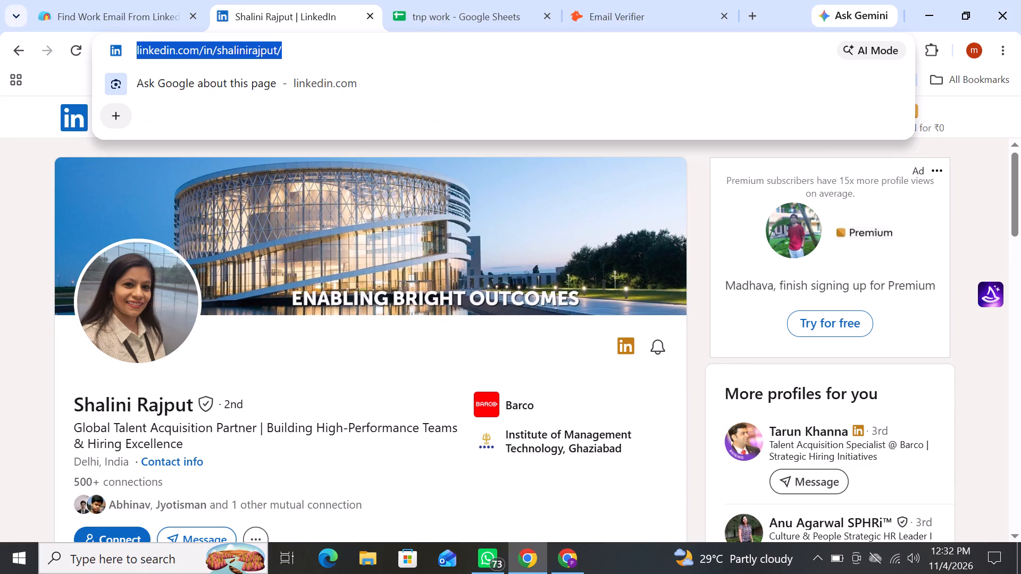
{"action": "left_click", "coordinate": [151, 1]}
{"action": "scroll", "coordinate": [303, 392], "scroll_direction": "right", "scroll_amount": 7}
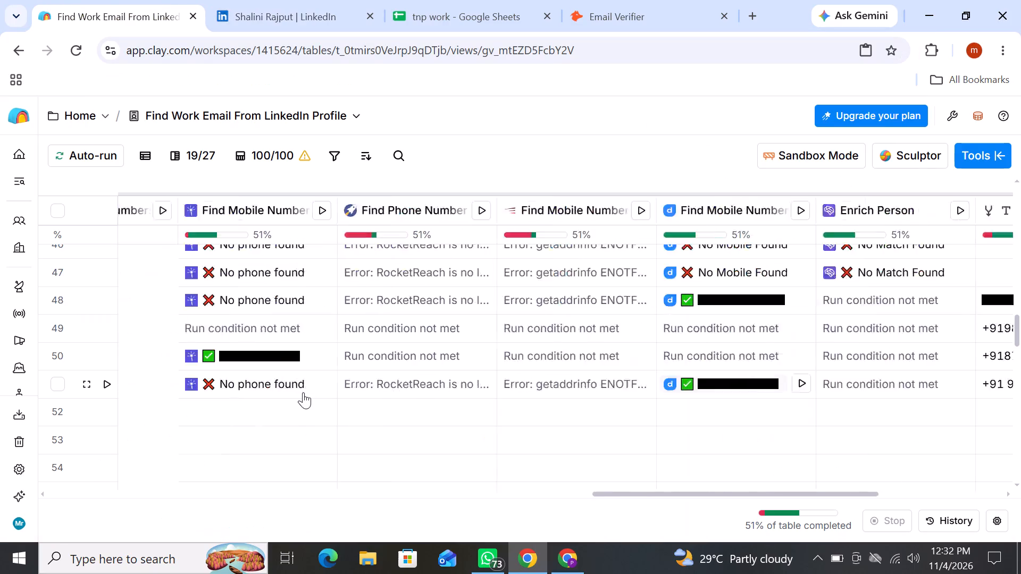
{"action": "scroll", "coordinate": [303, 392], "scroll_direction": "right", "scroll_amount": 16}
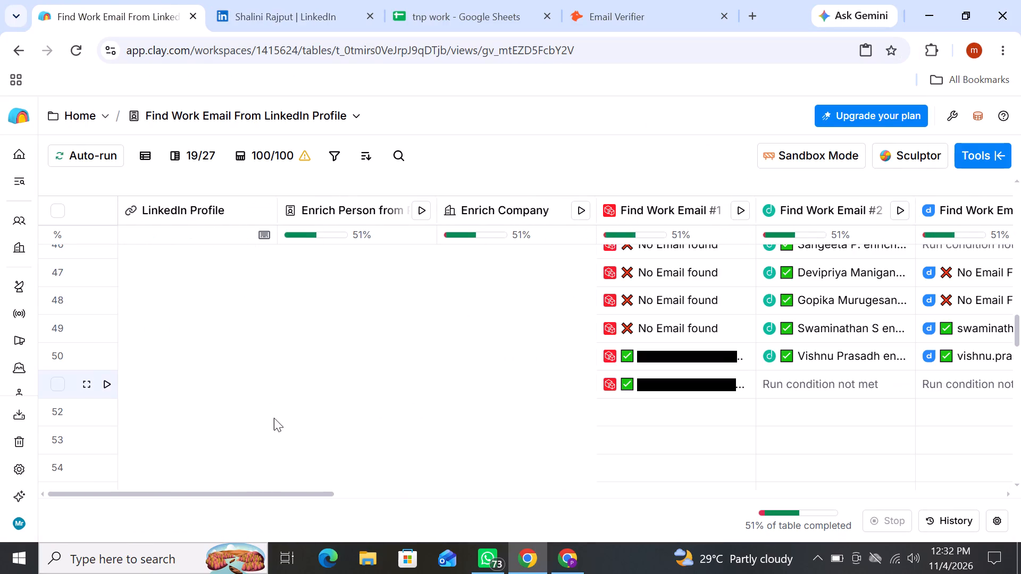
{"action": "left_click", "coordinate": [226, 410]}
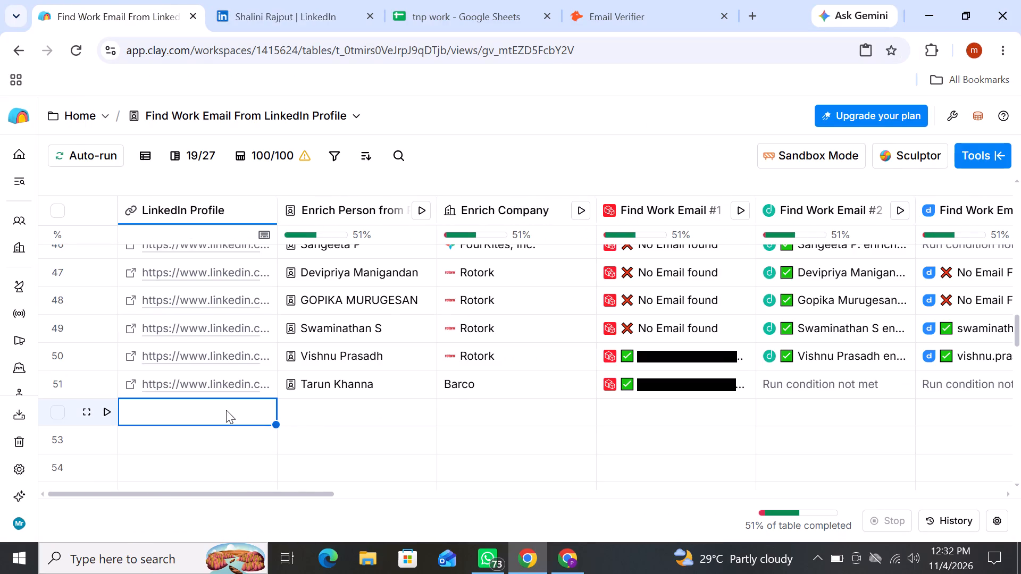
{"action": "key", "text": "ctrl+v"}
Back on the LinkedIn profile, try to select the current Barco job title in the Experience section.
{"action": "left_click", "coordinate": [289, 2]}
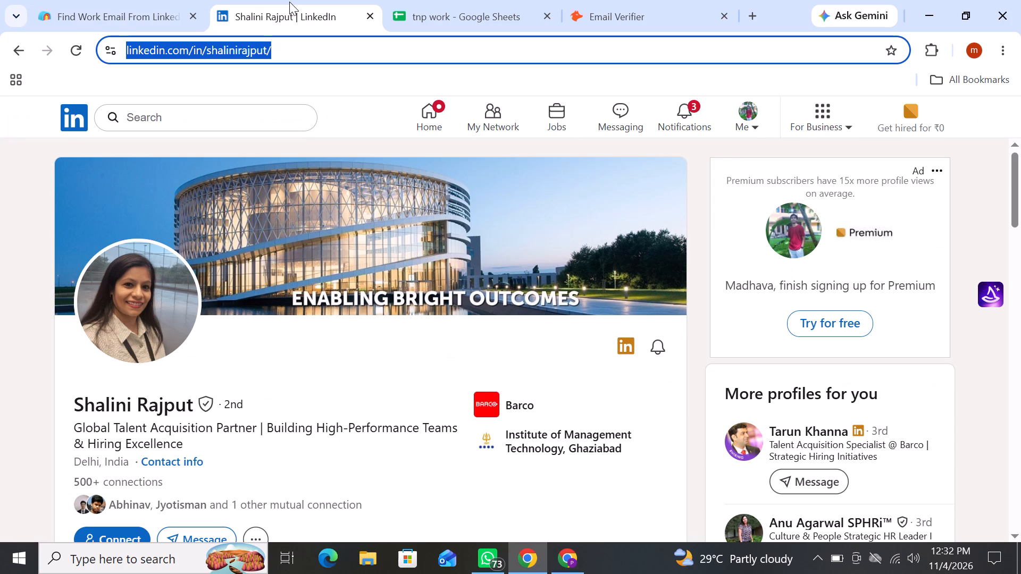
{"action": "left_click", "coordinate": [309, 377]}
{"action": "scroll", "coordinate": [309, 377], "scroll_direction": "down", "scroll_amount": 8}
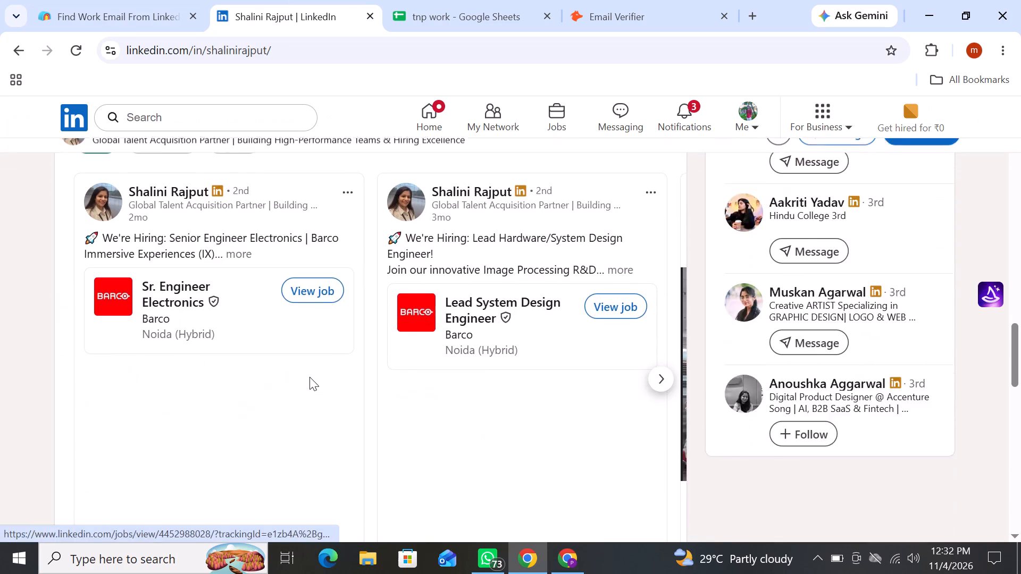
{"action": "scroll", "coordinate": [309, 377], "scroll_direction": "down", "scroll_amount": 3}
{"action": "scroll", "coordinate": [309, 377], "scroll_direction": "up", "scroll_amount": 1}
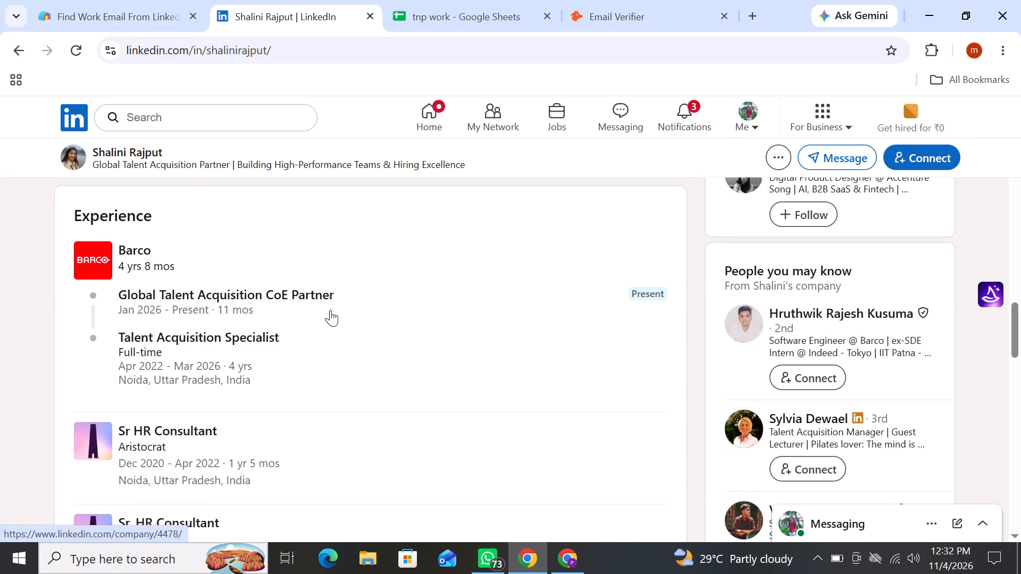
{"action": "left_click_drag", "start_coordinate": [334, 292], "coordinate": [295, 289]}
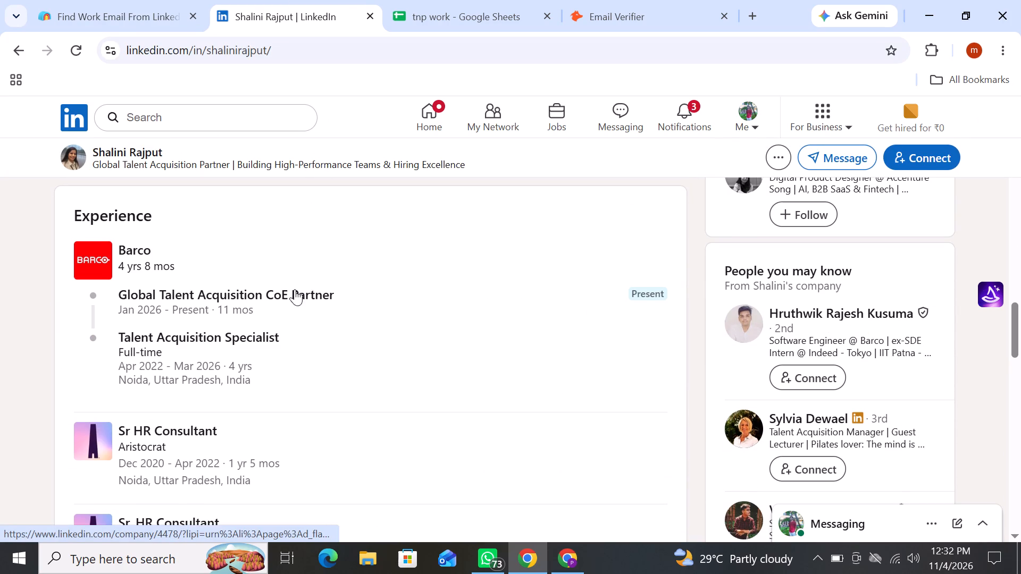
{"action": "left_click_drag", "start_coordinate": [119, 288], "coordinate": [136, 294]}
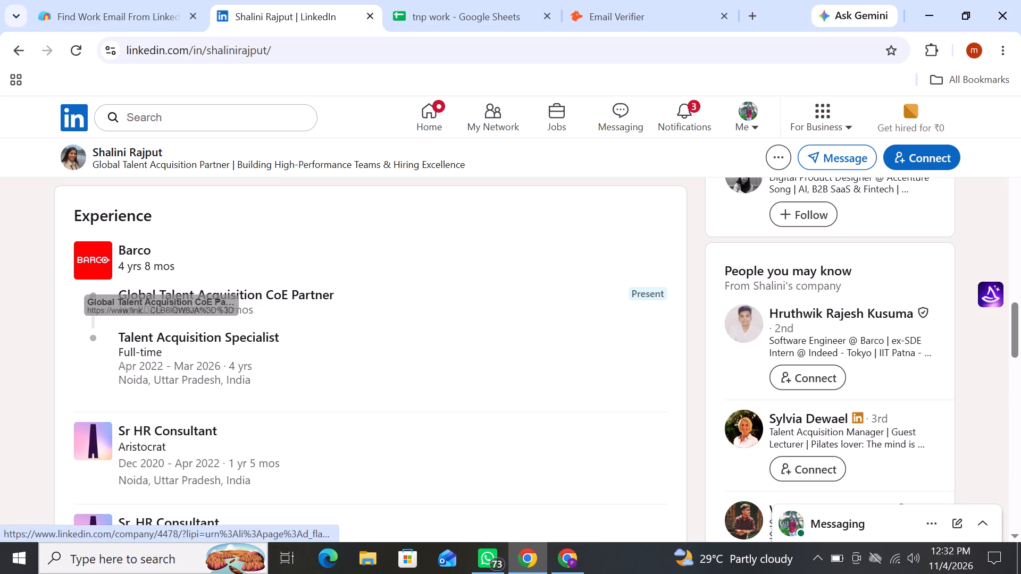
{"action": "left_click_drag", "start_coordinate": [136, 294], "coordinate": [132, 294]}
Copy "Global Talent Acquisition Partner" from the LinkedIn profile headline into cell C120 of the tnp work spreadsheet.
{"action": "scroll", "coordinate": [124, 294], "scroll_direction": "up", "scroll_amount": 12}
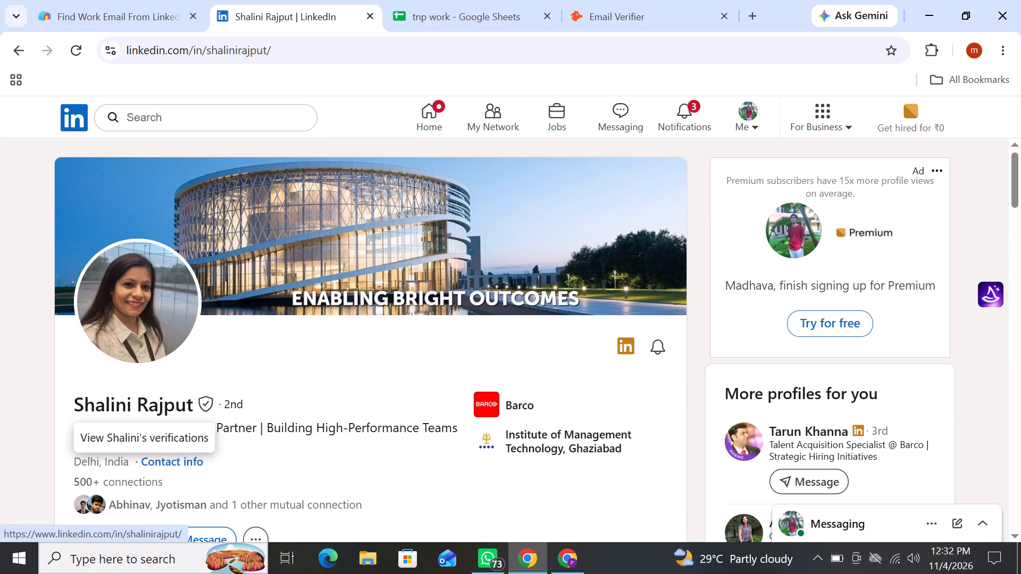
{"action": "left_click_drag", "start_coordinate": [72, 427], "coordinate": [252, 427]}
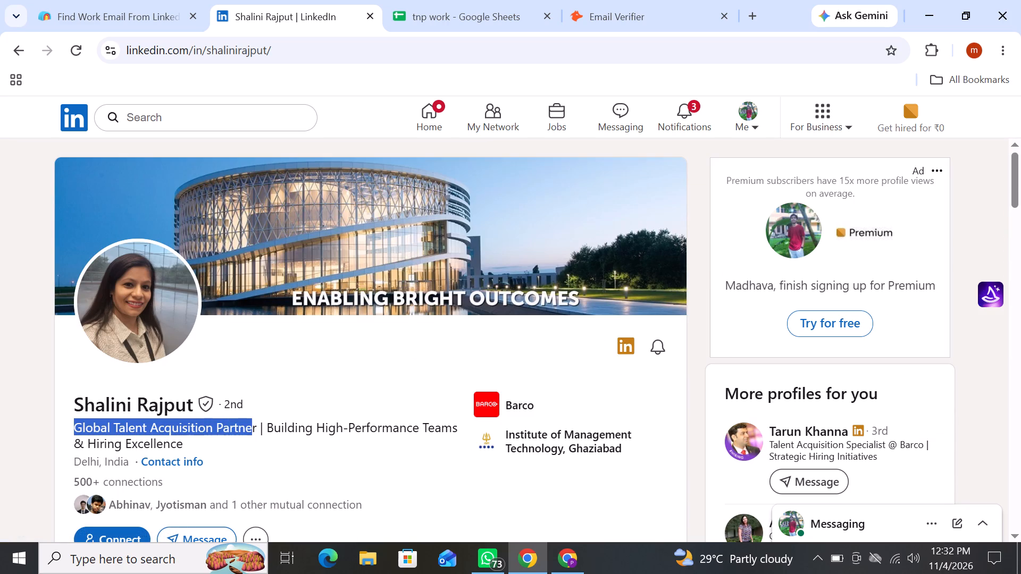
{"action": "left_click_drag", "start_coordinate": [252, 427], "coordinate": [257, 429]}
{"action": "key", "text": "ctrl+c"}
{"action": "left_click", "coordinate": [409, 1]}
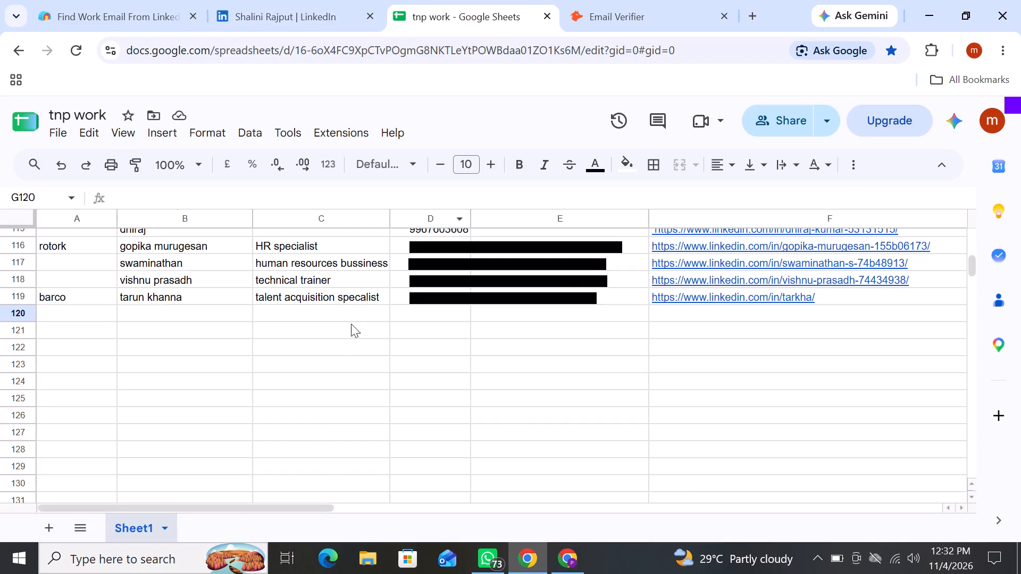
{"action": "left_click", "coordinate": [354, 319]}
{"action": "key", "text": "ctrl+v"}
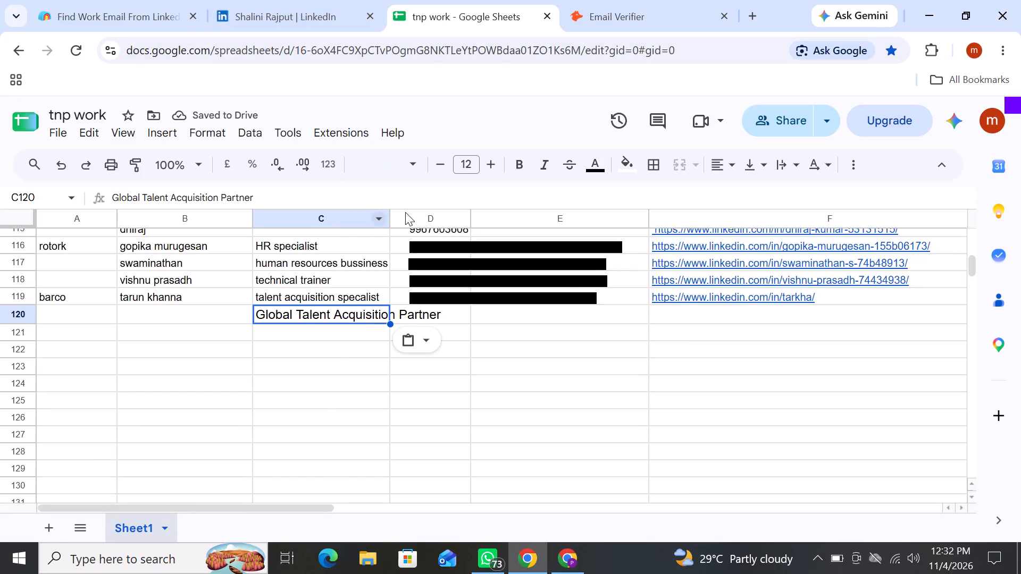
{"action": "left_click", "coordinate": [321, 292]}
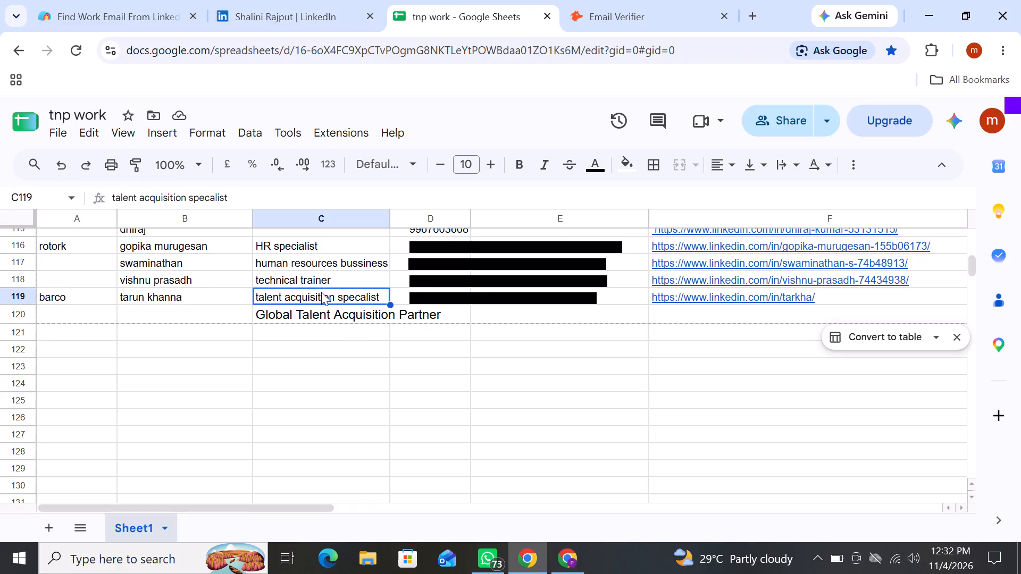
Reduce the font size of the job title in cell C120 to 10.
{"action": "left_click", "coordinate": [332, 314]}
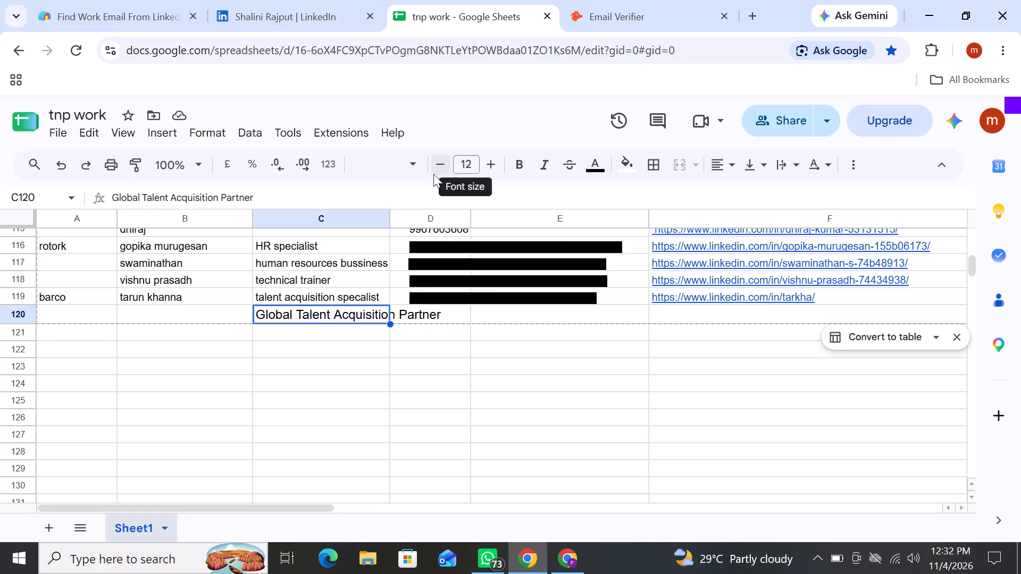
{"action": "left_click", "coordinate": [441, 167]}
{"action": "left_click", "coordinate": [441, 167]}
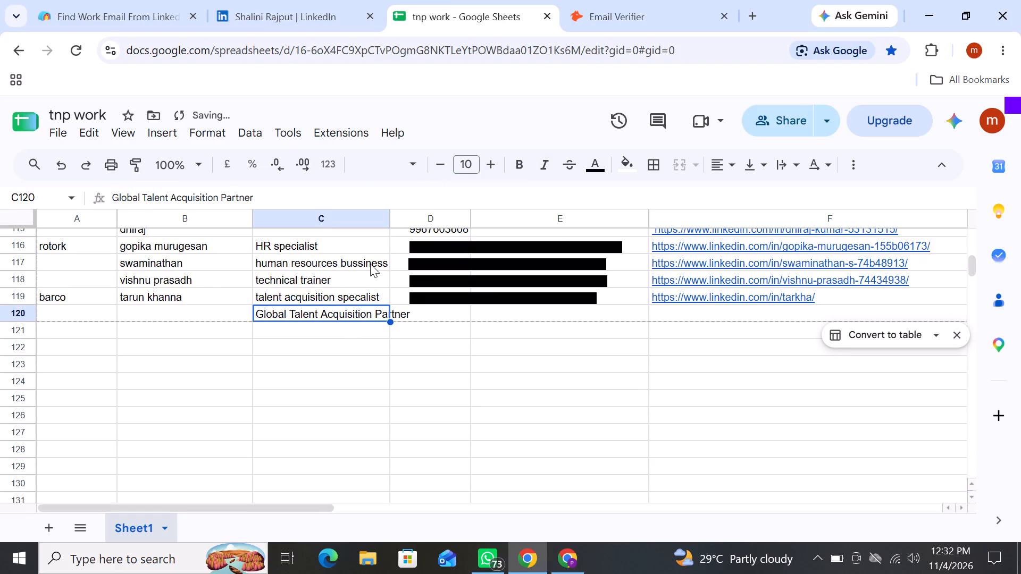
{"action": "left_click", "coordinate": [540, 158]}
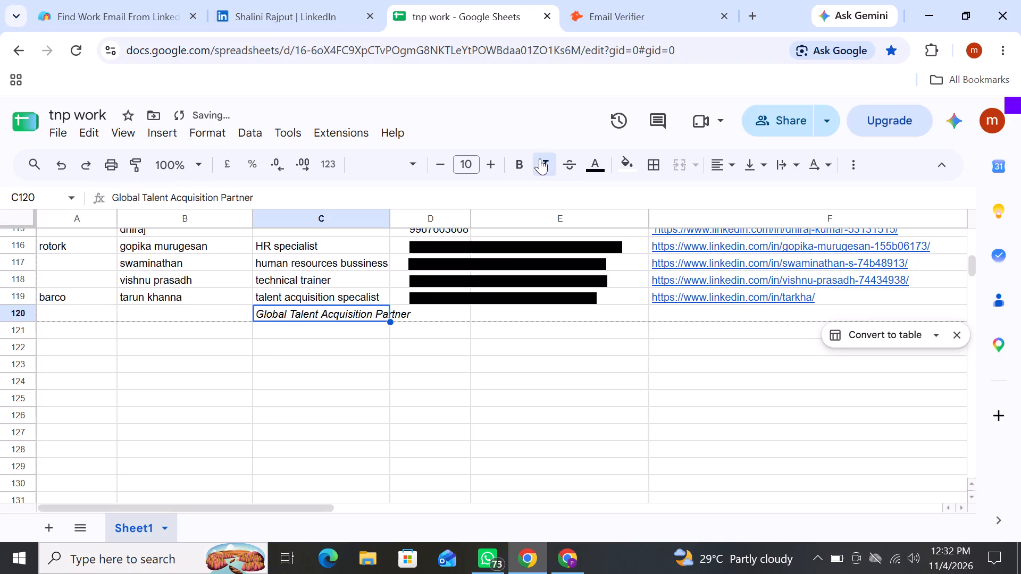
{"action": "left_click", "coordinate": [540, 158]}
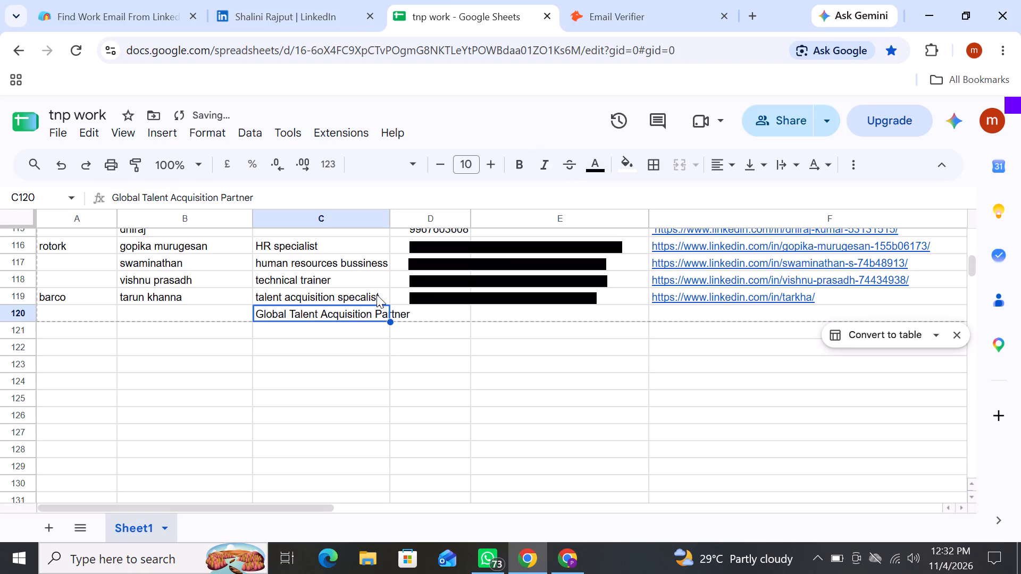
{"action": "left_click", "coordinate": [376, 294]}
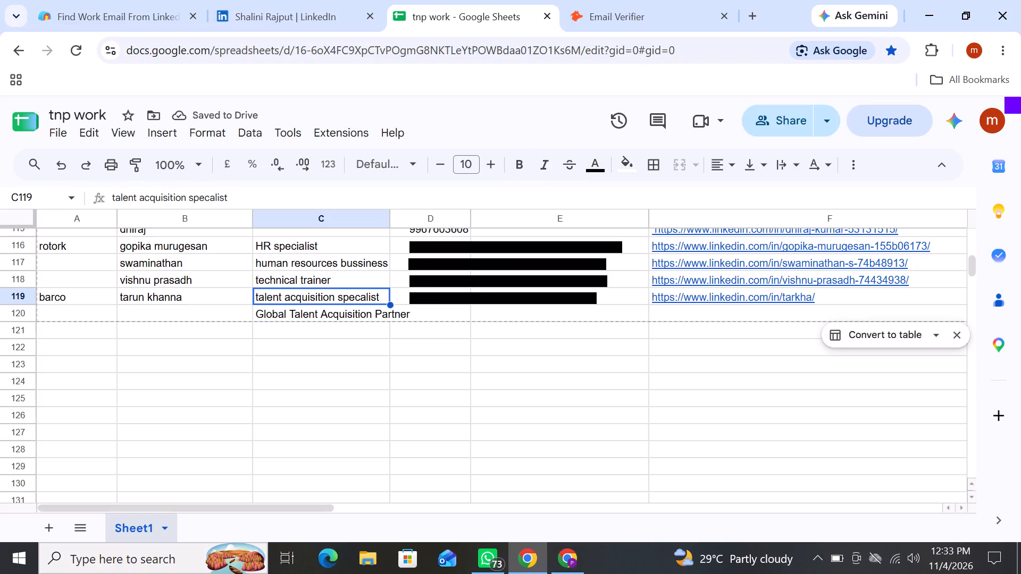
Replace the pasted job title in cell C120 with "global talent acquisition partner" in lowercase.
{"action": "left_click", "coordinate": [377, 316]}
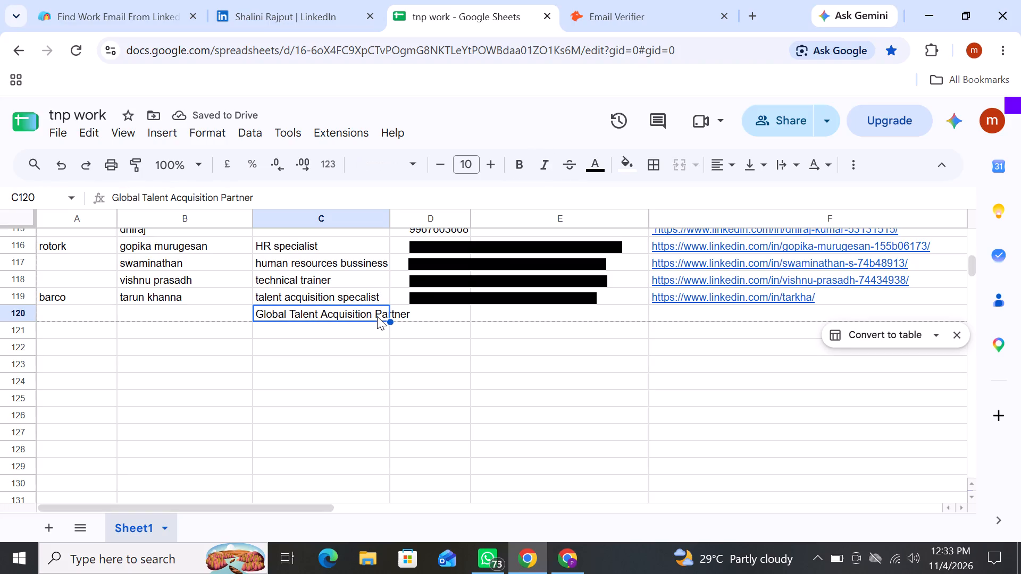
{"action": "key", "text": "BackSpace"}
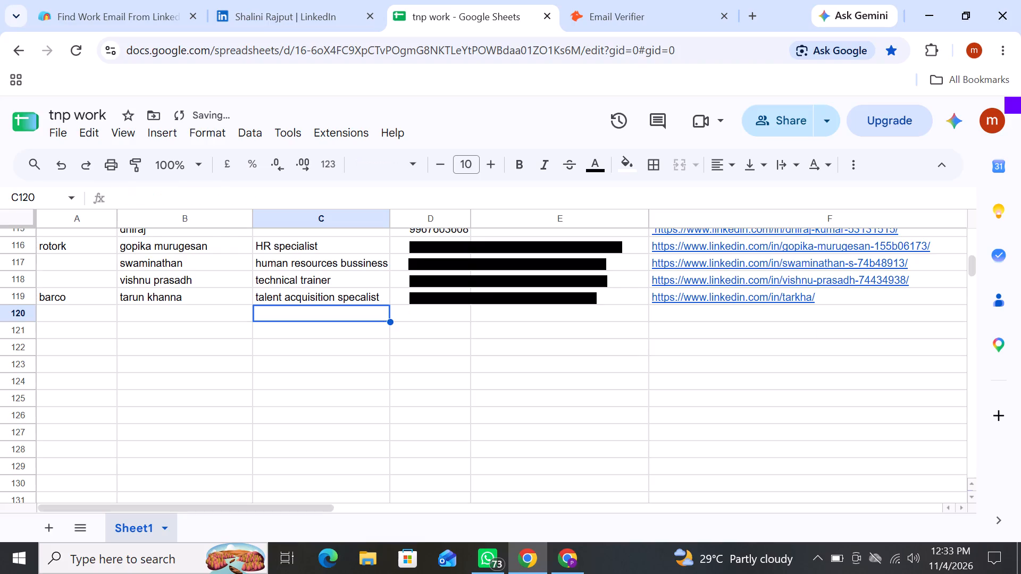
{"action": "type", "text": "go"}
{"action": "key", "text": "BackSpace"}
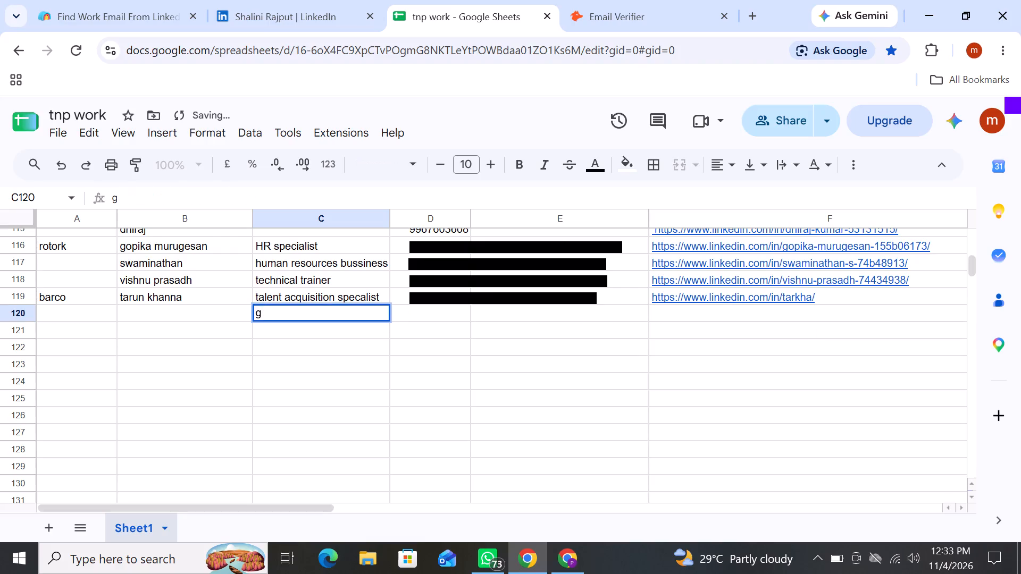
{"action": "type", "text": "lobal talent acquisition partner"}
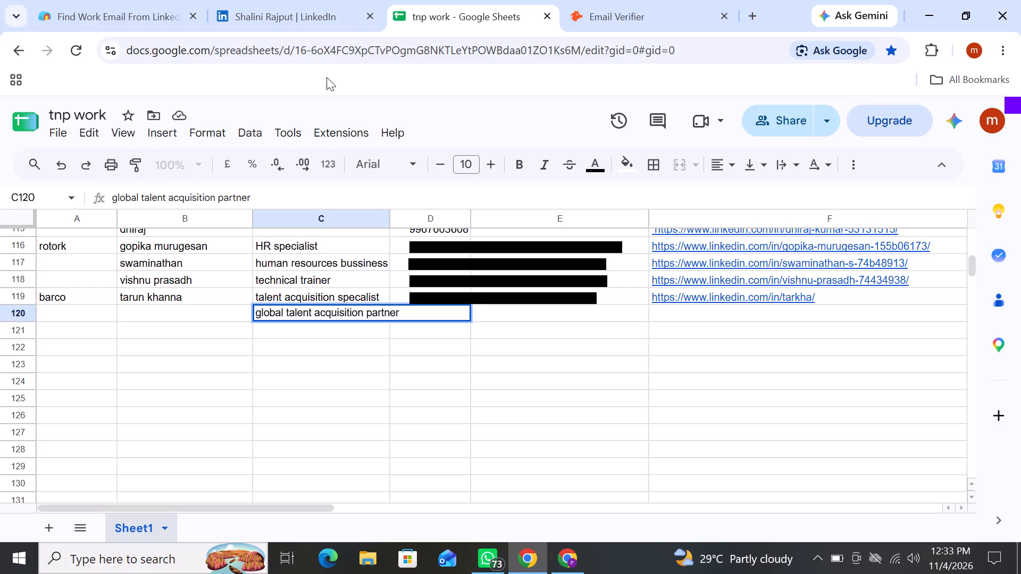
Copy the Global Talent Acquisition Partner's LinkedIn profile address into cell F120 of the tnp work spreadsheet.
{"action": "left_click", "coordinate": [315, 4]}
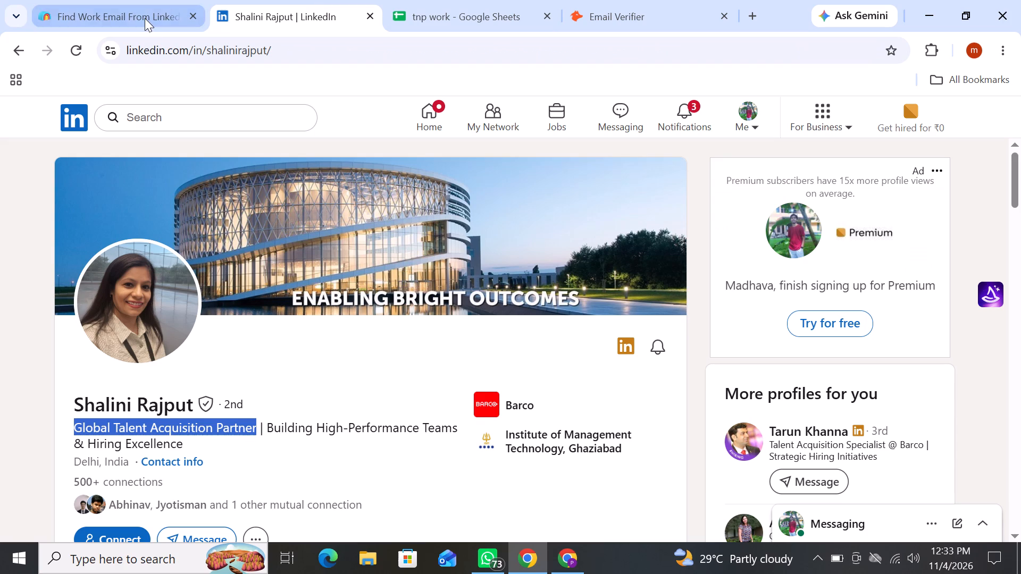
{"action": "left_click", "coordinate": [229, 52]}
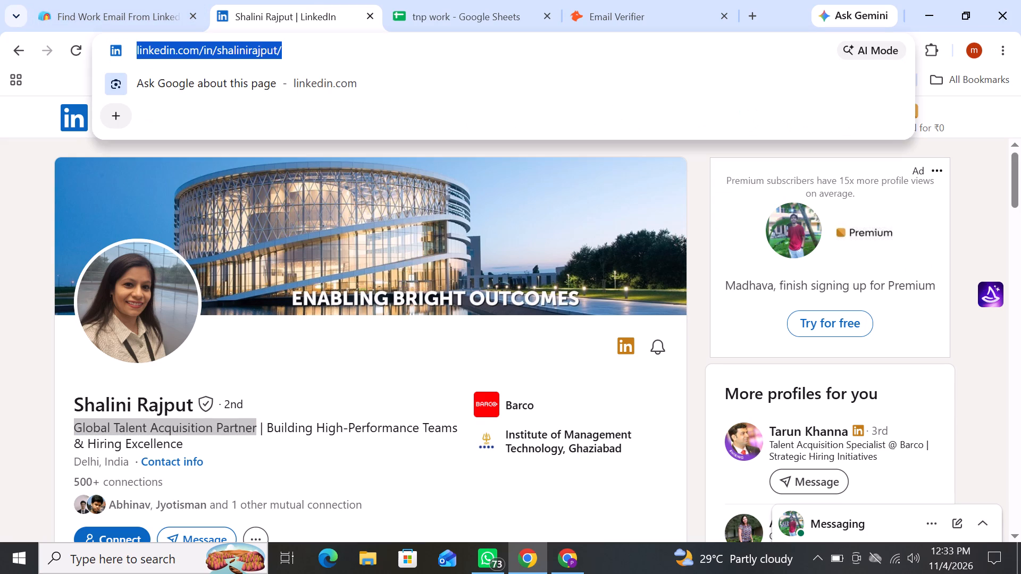
{"action": "key", "text": "ctrl+a"}
{"action": "key", "text": "ctrl+c"}
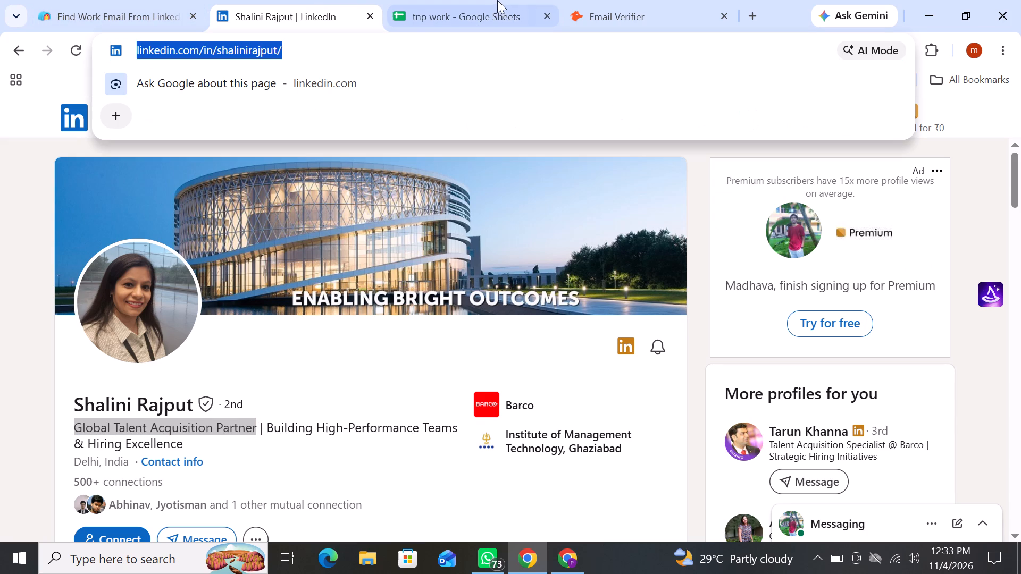
{"action": "left_click", "coordinate": [497, 1]}
{"action": "left_click", "coordinate": [542, 306]}
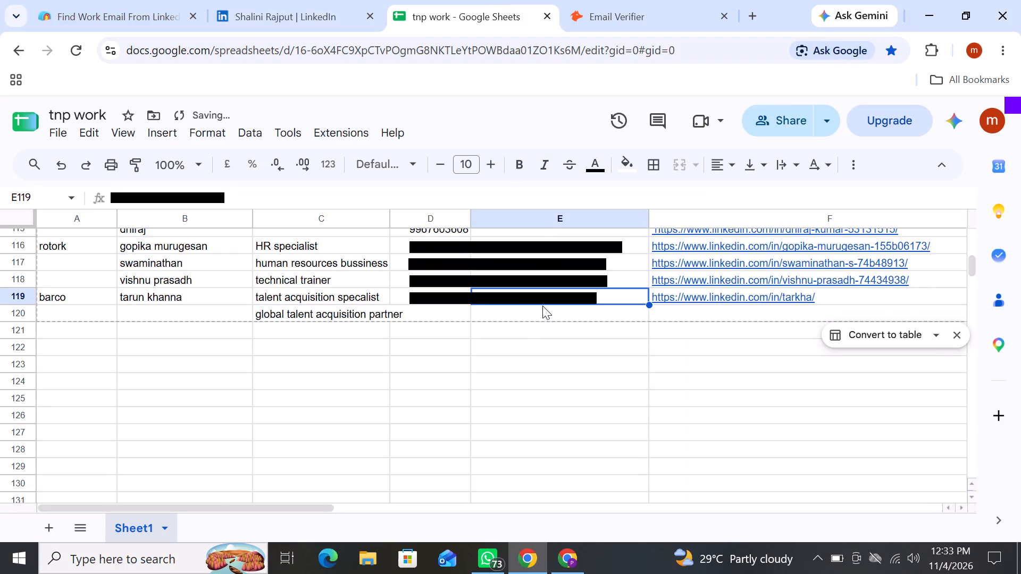
{"action": "left_click", "coordinate": [664, 318]}
{"action": "key", "text": "ctrl+v"}
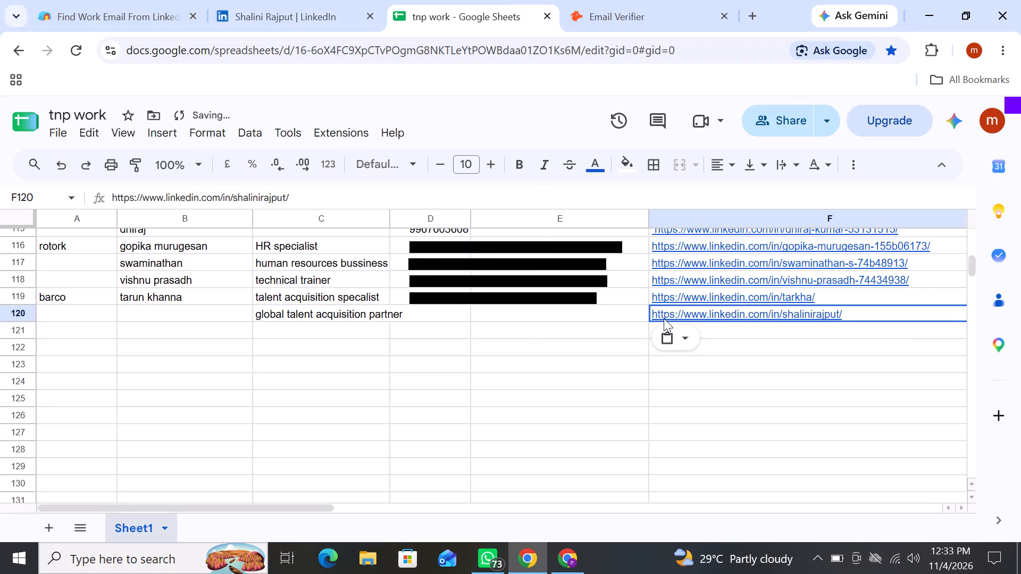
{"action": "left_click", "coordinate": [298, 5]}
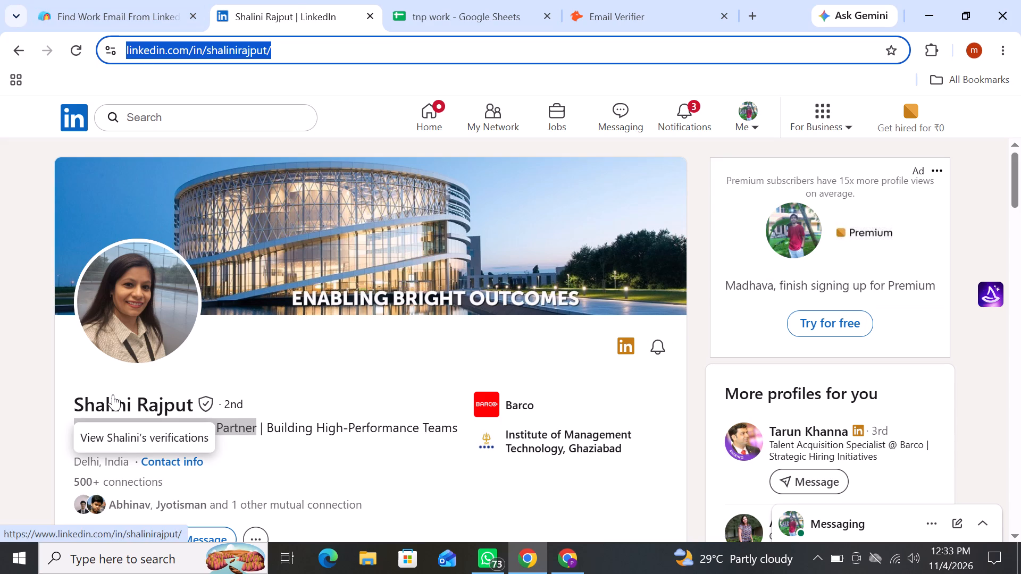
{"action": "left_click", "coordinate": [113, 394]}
In the Clay table, copy the validated work email from row 52.
{"action": "left_click", "coordinate": [128, 1]}
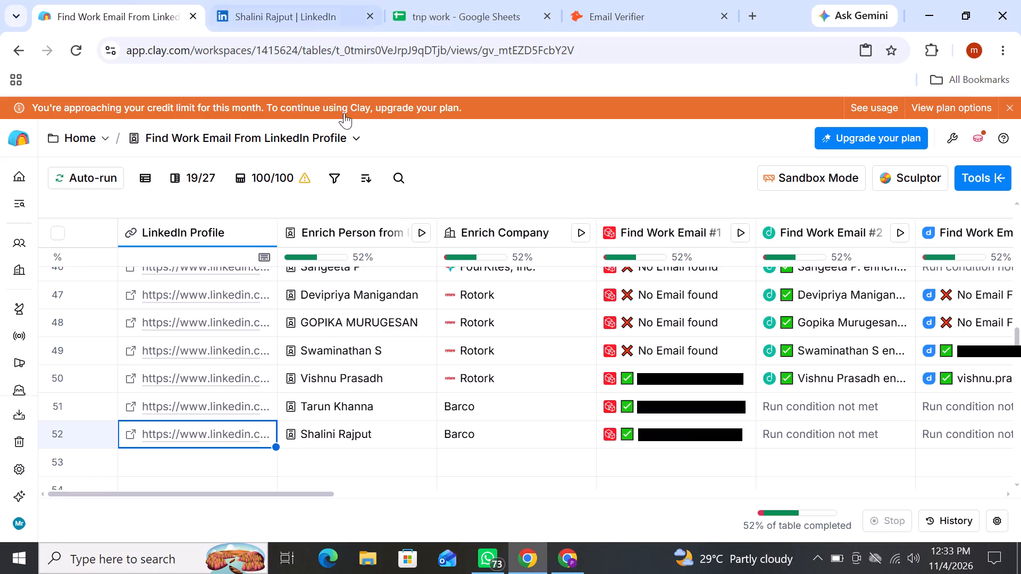
{"action": "scroll", "coordinate": [314, 297], "scroll_direction": "down", "scroll_amount": 1}
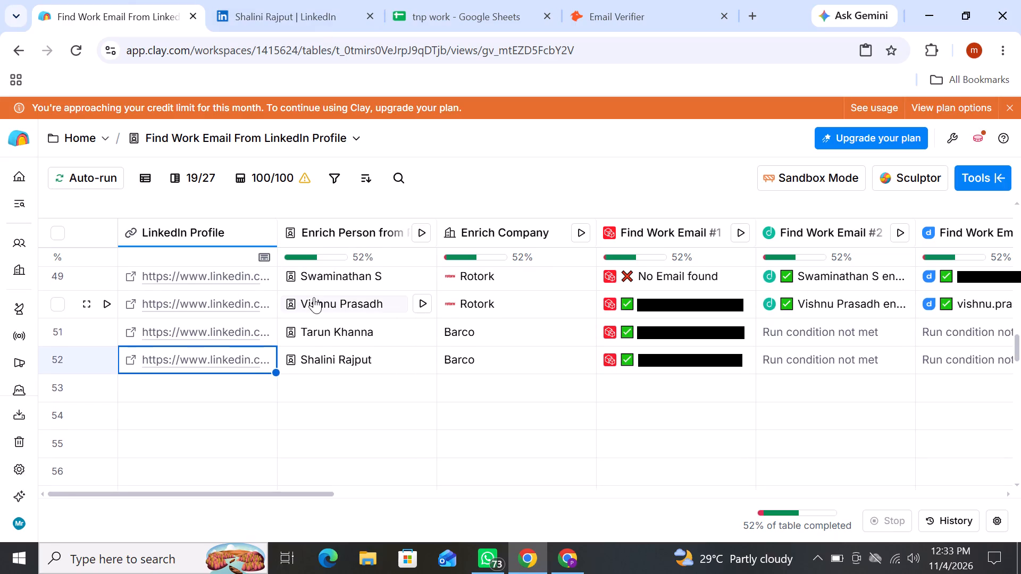
{"action": "scroll", "coordinate": [314, 297], "scroll_direction": "right", "scroll_amount": 1}
{"action": "scroll", "coordinate": [339, 374], "scroll_direction": "right", "scroll_amount": 1}
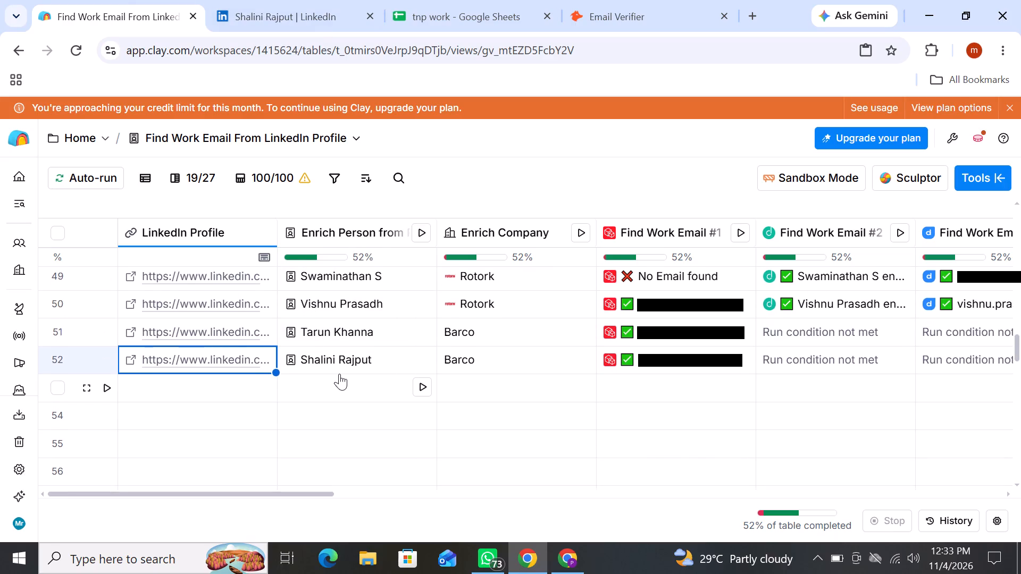
{"action": "scroll", "coordinate": [339, 374], "scroll_direction": "right", "scroll_amount": 1}
{"action": "scroll", "coordinate": [339, 374], "scroll_direction": "left", "scroll_amount": 1}
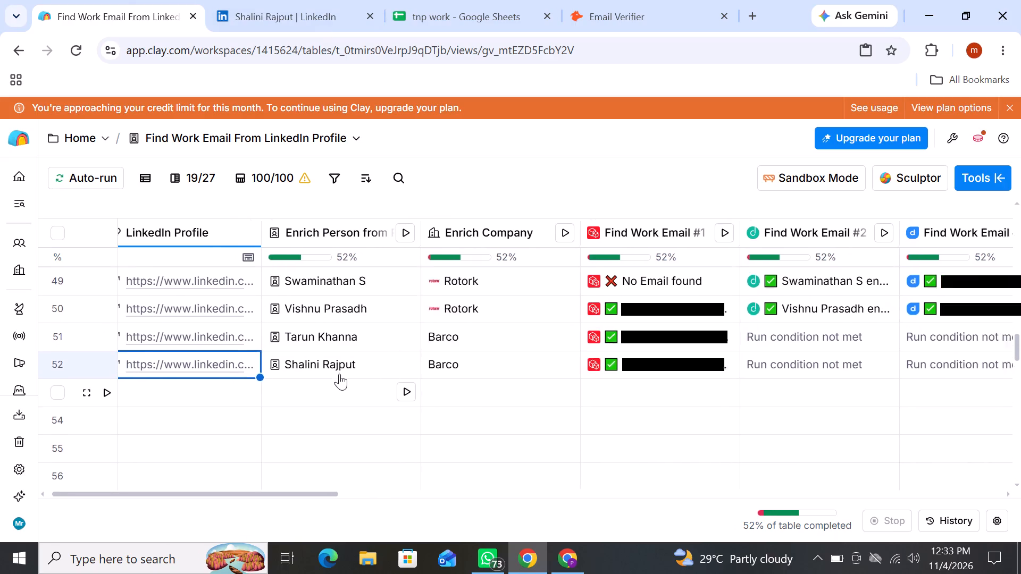
{"action": "scroll", "coordinate": [339, 374], "scroll_direction": "left", "scroll_amount": 7}
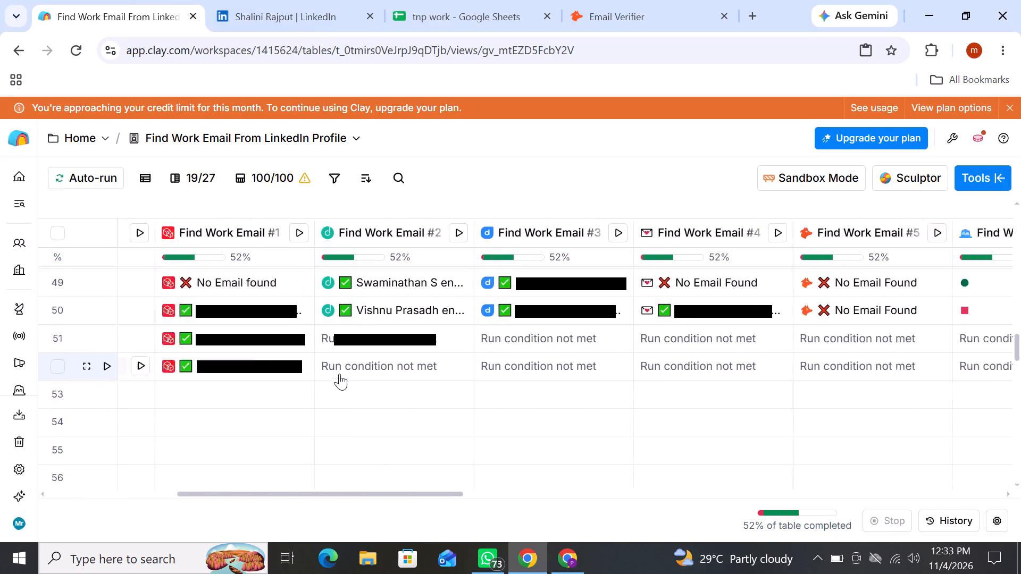
{"action": "scroll", "coordinate": [339, 374], "scroll_direction": "left", "scroll_amount": 5}
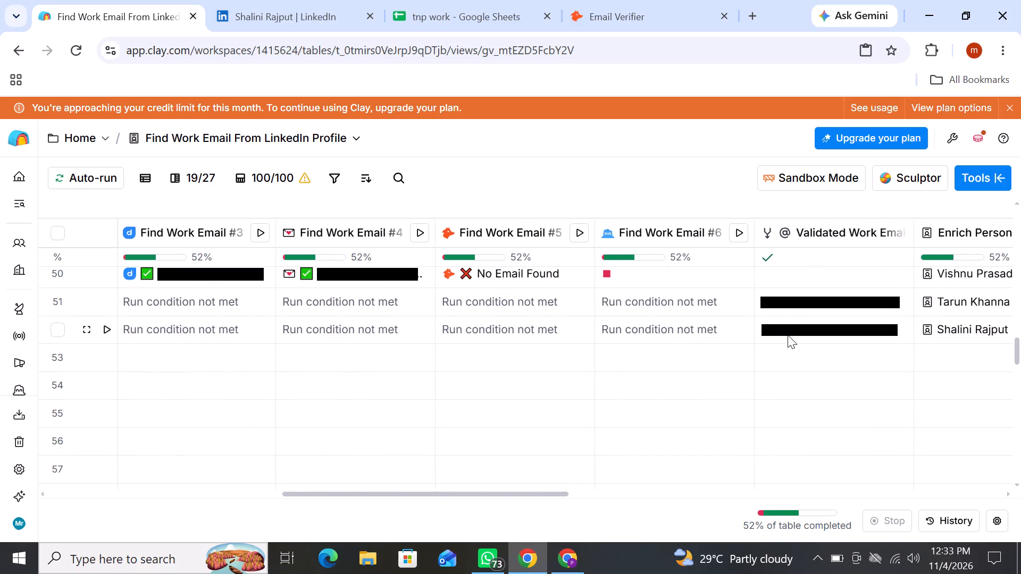
{"action": "left_click", "coordinate": [788, 335]}
{"action": "key", "text": "ctrl+c"}
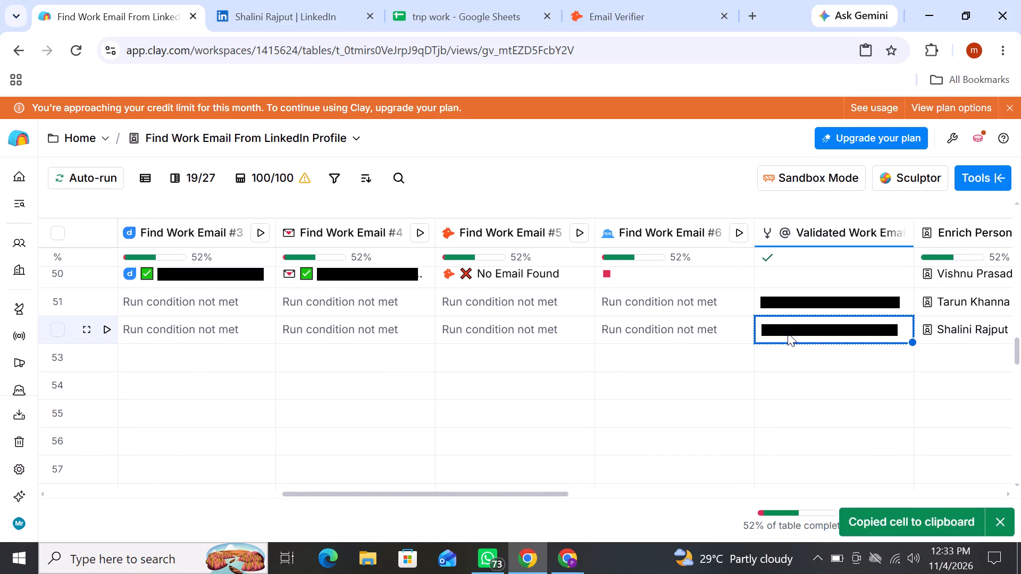
Replace the address in Hunter's Email Verifier with the copied work email and verify it.
{"action": "left_click", "coordinate": [491, 0]}
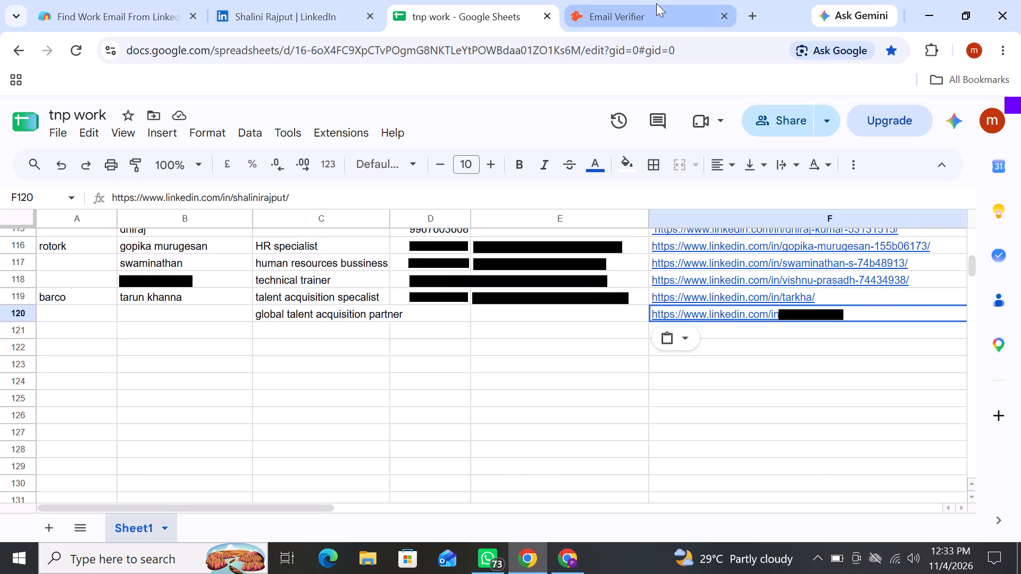
{"action": "left_click", "coordinate": [656, 3]}
{"action": "key", "text": "ctrl+a"}
{"action": "key", "text": "BackSpace"}
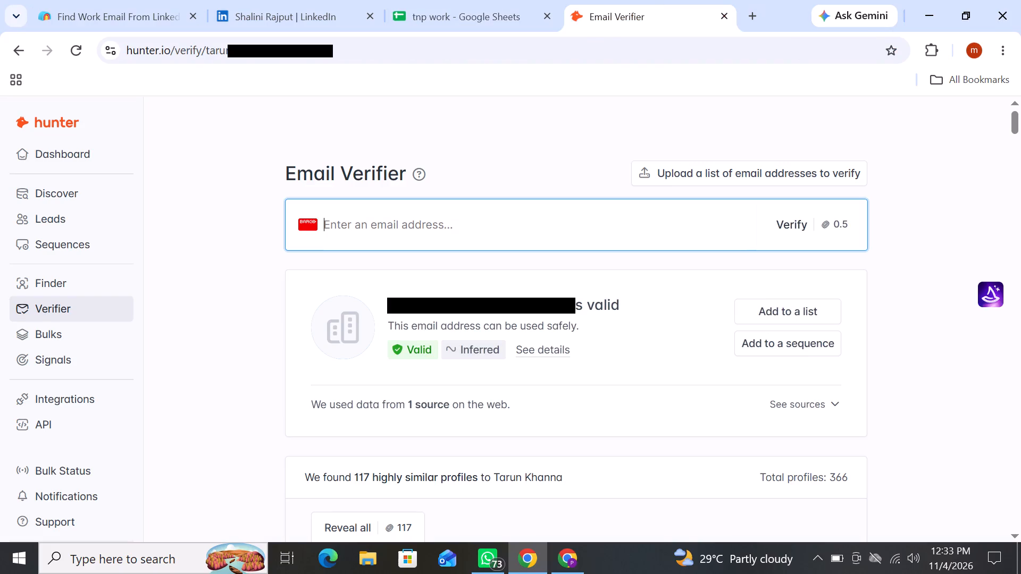
{"action": "key", "text": "ctrl+v"}
{"action": "key", "text": "Return"}
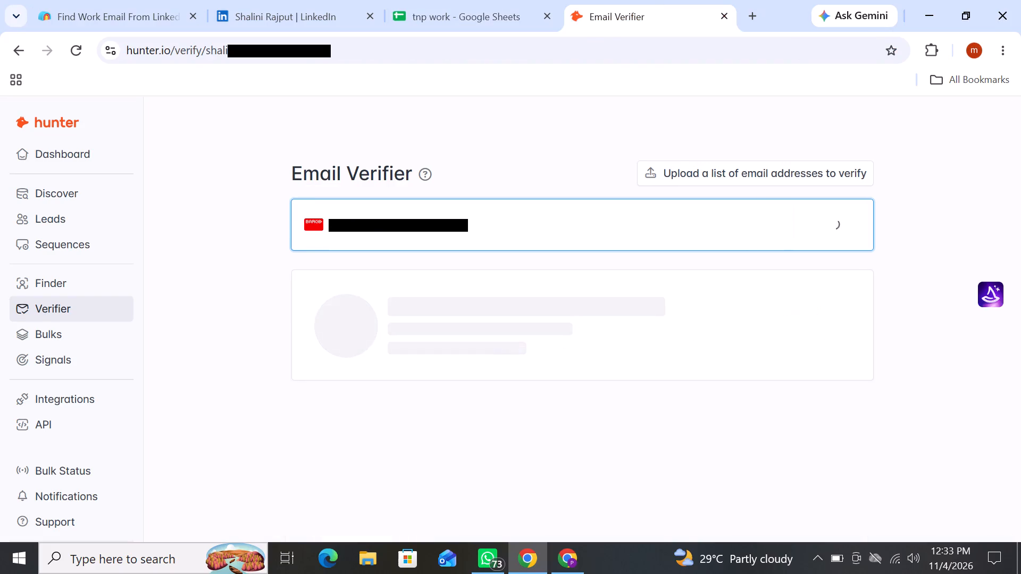
Paste the copied work email into cell E120 of the tnp work spreadsheet.
{"action": "left_click", "coordinate": [496, 0]}
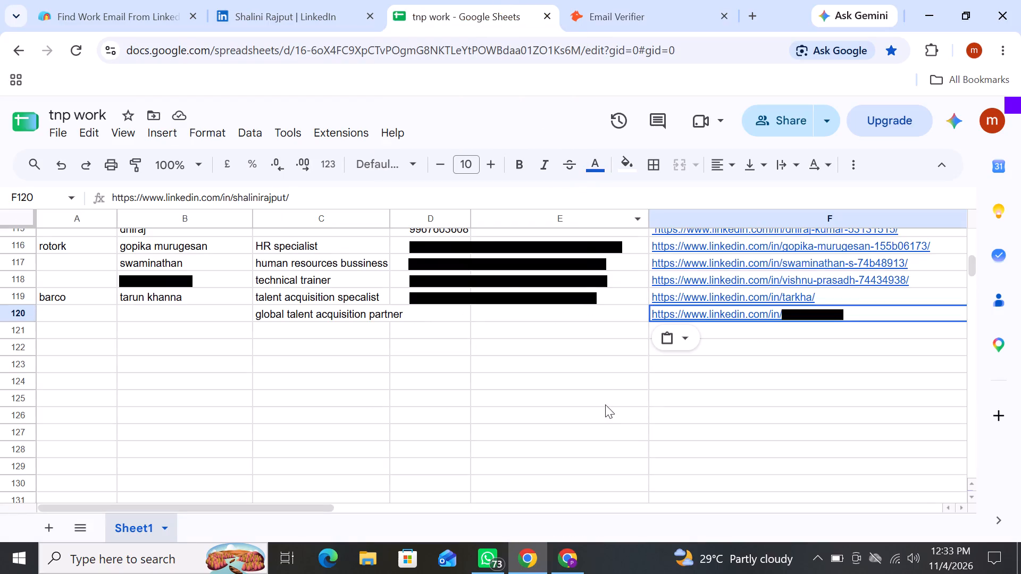
{"action": "left_click", "coordinate": [598, 308]}
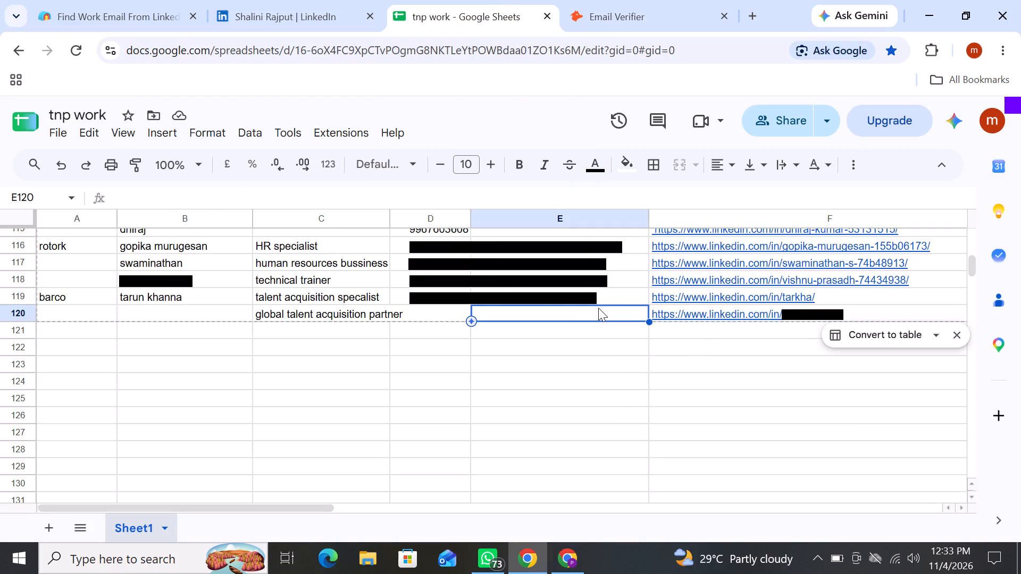
{"action": "key", "text": "ctrl+v"}
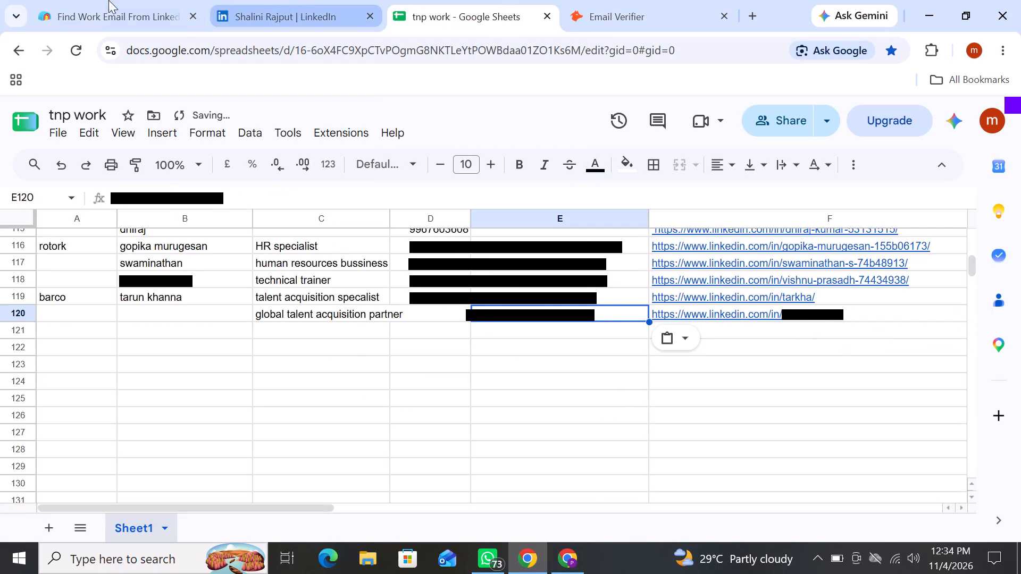
Return to the Clay table and find the mobile phone number for row 52.
{"action": "left_click", "coordinate": [105, 0]}
{"action": "scroll", "coordinate": [392, 419], "scroll_direction": "left", "scroll_amount": 5}
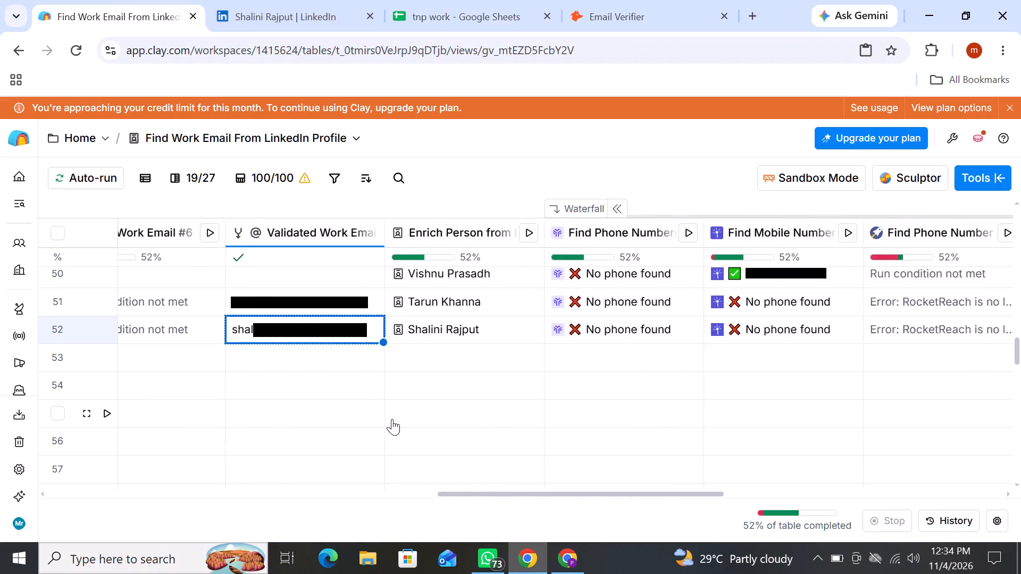
{"action": "scroll", "coordinate": [392, 419], "scroll_direction": "left", "scroll_amount": 7}
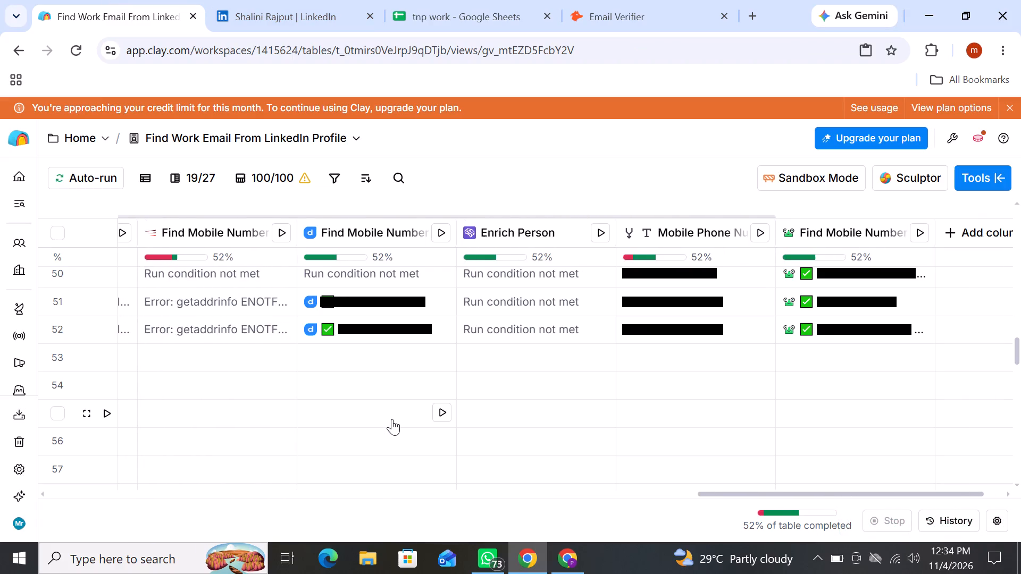
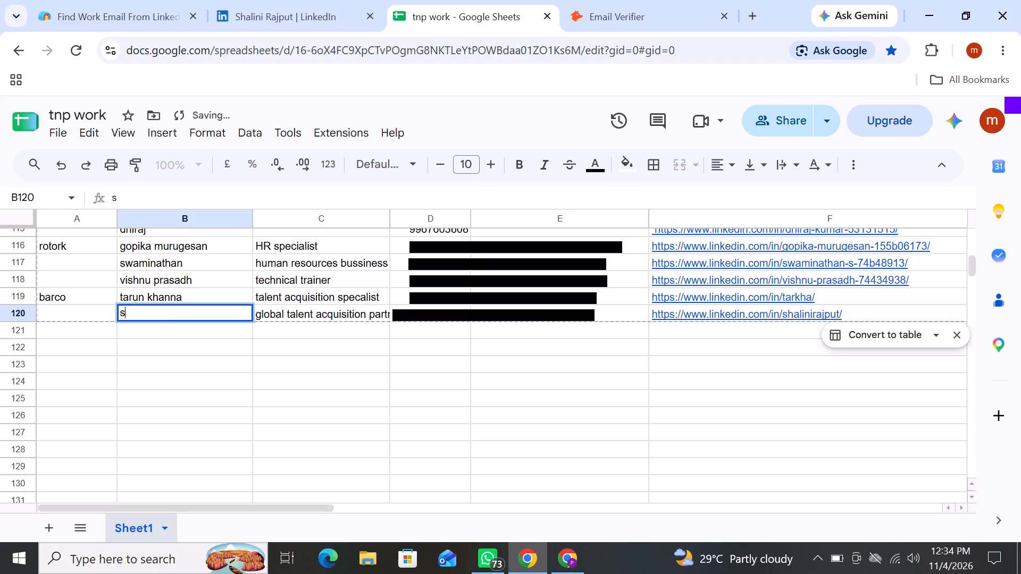
Complete the name of the Global Talent Acquisition Partner from Barco in cell B120 of the tnp work sheet.
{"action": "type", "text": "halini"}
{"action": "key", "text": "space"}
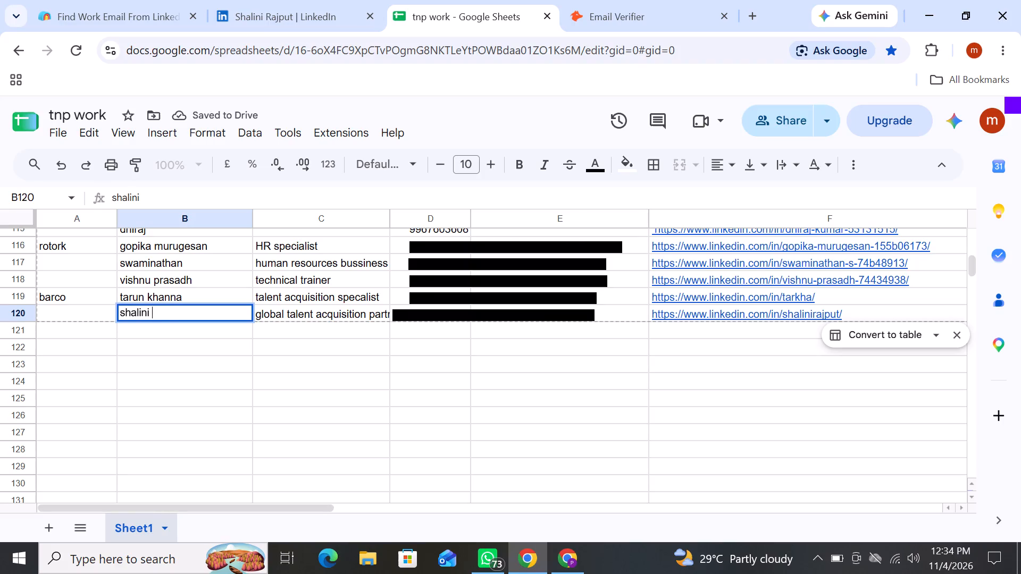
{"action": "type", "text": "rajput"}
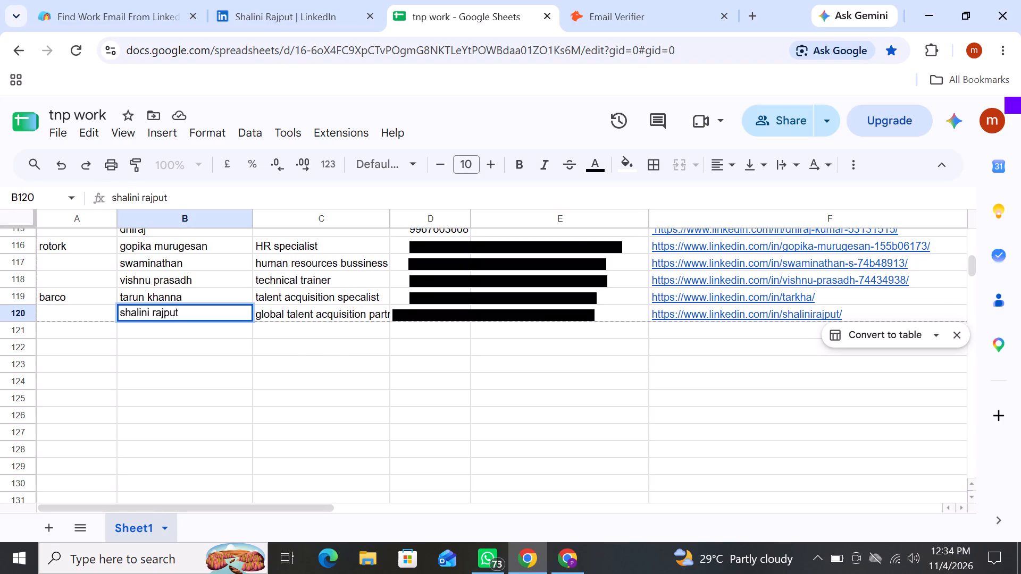
{"action": "left_click", "coordinate": [322, 348]}
Fill cell G120 with the verification note "verified by hunter and phonepe".
{"action": "scroll", "coordinate": [322, 348], "scroll_direction": "left", "scroll_amount": 3}
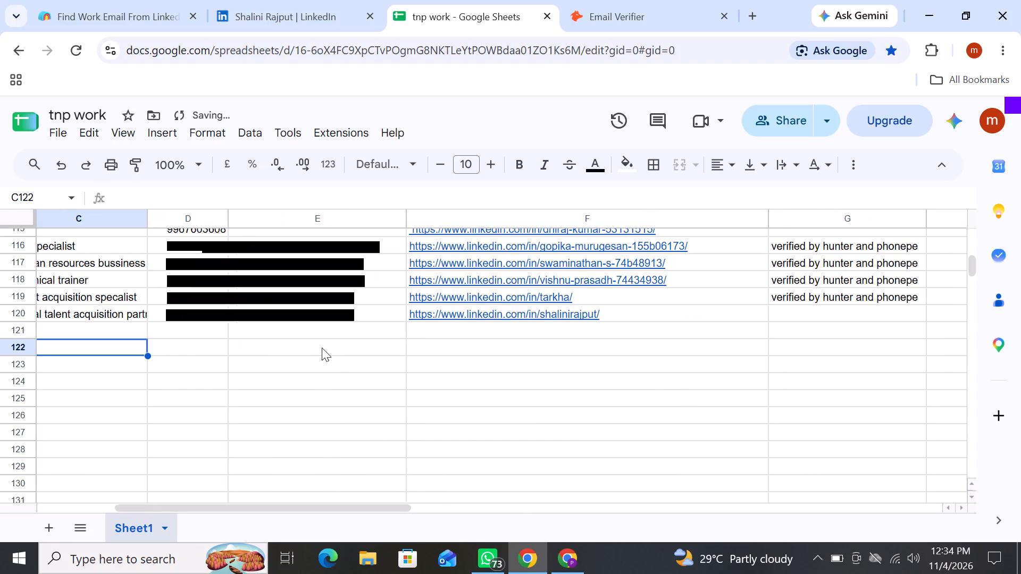
{"action": "scroll", "coordinate": [322, 348], "scroll_direction": "left", "scroll_amount": 1}
{"action": "left_click", "coordinate": [668, 313]}
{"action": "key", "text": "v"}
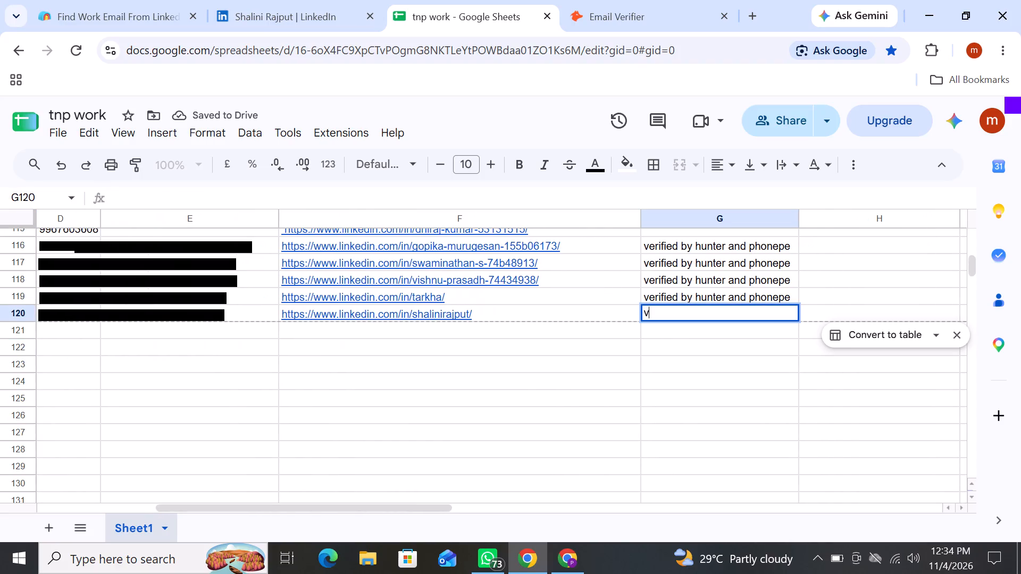
{"action": "key", "text": "Return"}
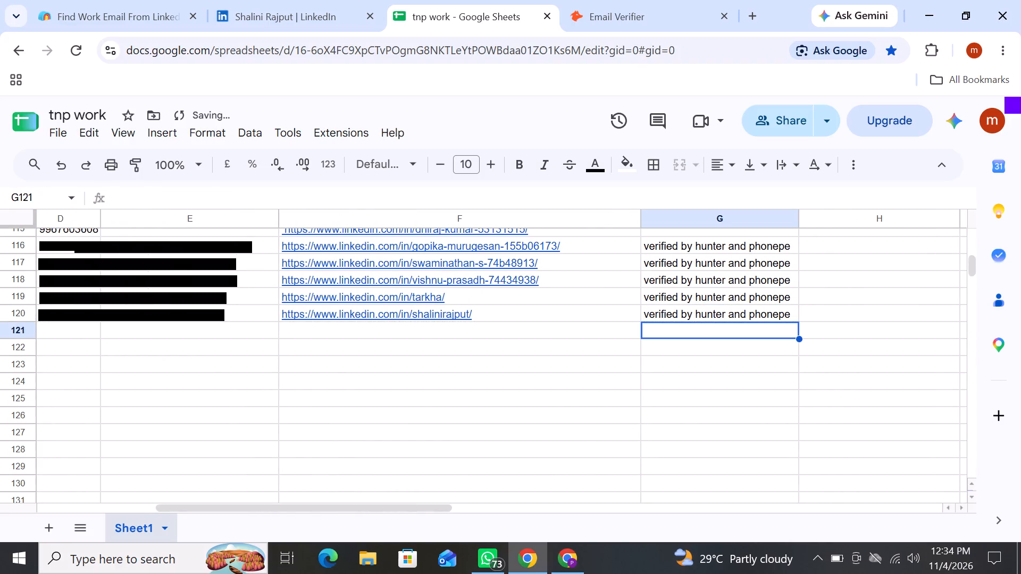
Return to the Google results for barco linkedin talent acquisition and check the Talent Acquisition Lead's LinkedIn profile for the current employer.
{"action": "scroll", "coordinate": [668, 313], "scroll_direction": "right", "scroll_amount": 6}
{"action": "left_click", "coordinate": [348, 1]}
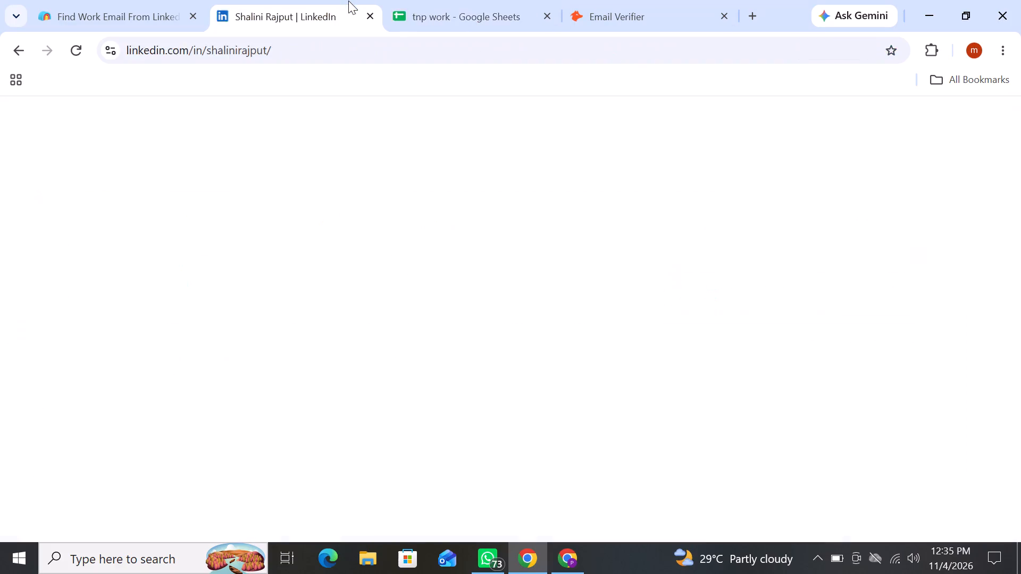
{"action": "left_click", "coordinate": [4, 52]}
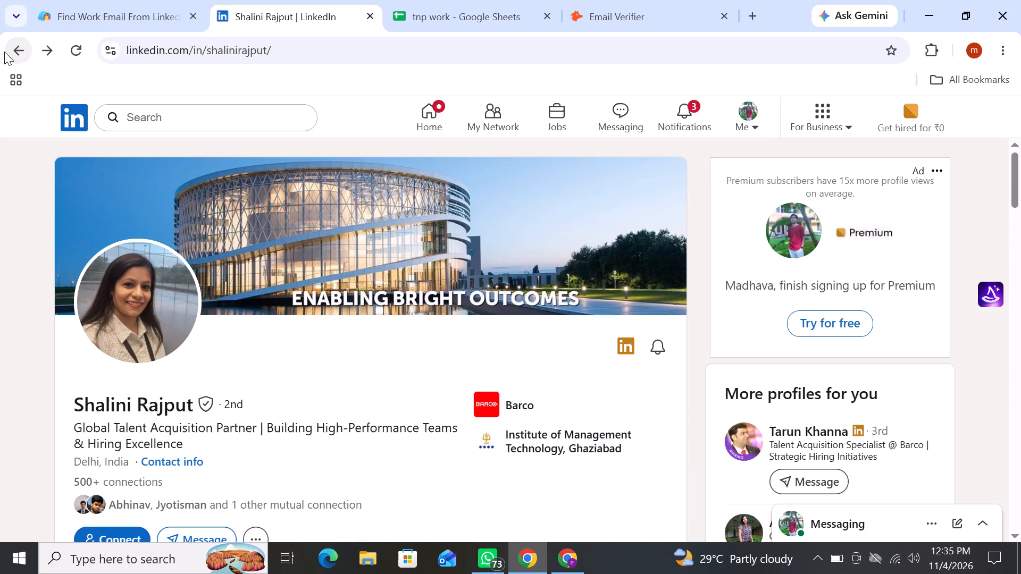
{"action": "left_click", "coordinate": [4, 52]}
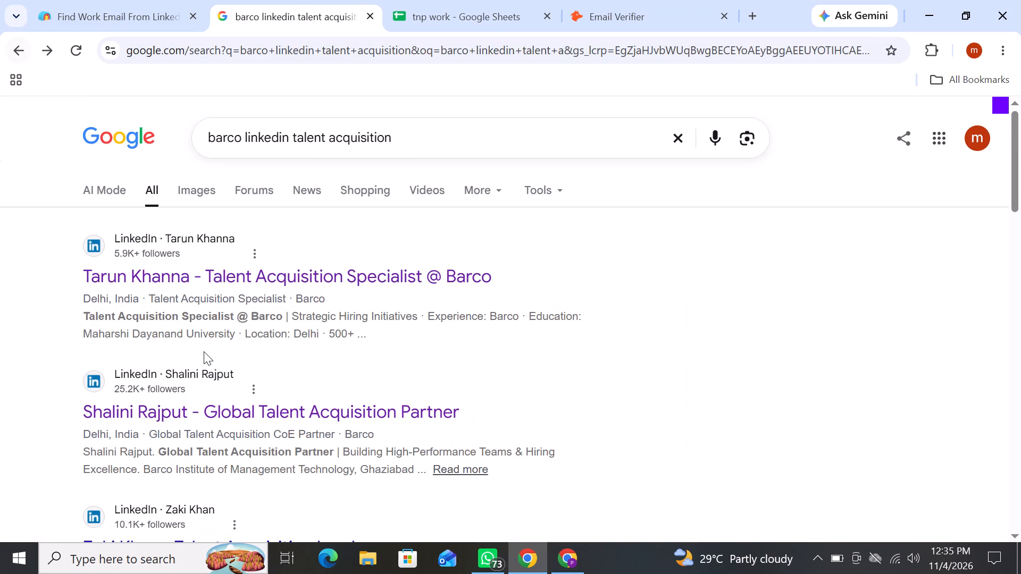
{"action": "scroll", "coordinate": [204, 351], "scroll_direction": "down", "scroll_amount": 2}
{"action": "left_click", "coordinate": [204, 351]}
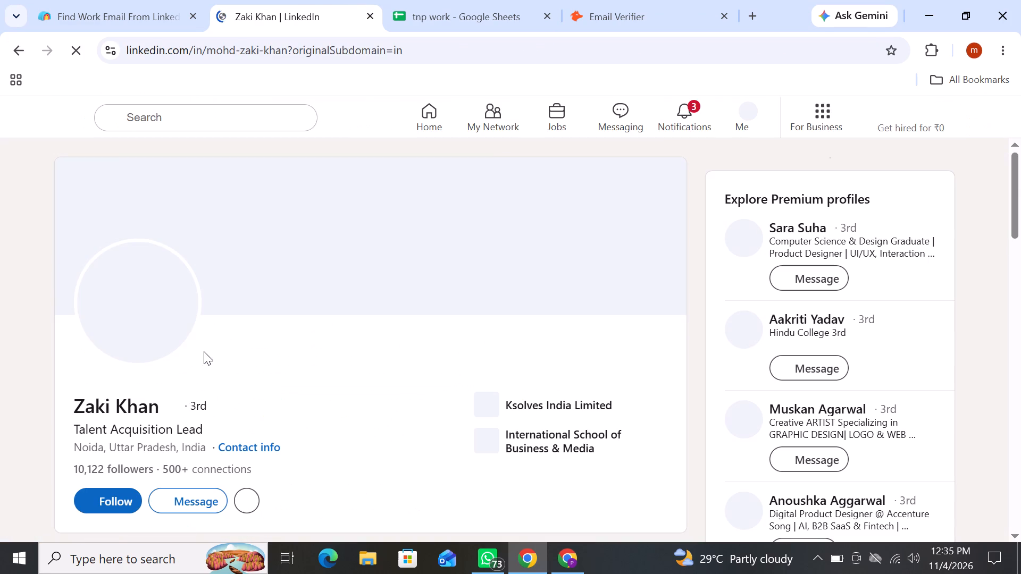
{"action": "scroll", "coordinate": [204, 351], "scroll_direction": "down", "scroll_amount": 10}
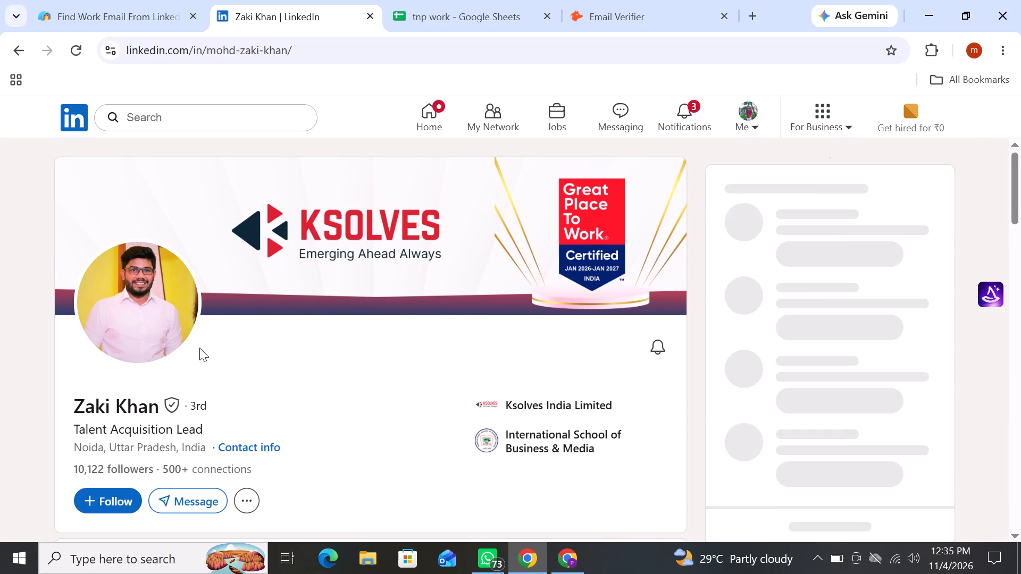
{"action": "left_click", "coordinate": [14, 53]}
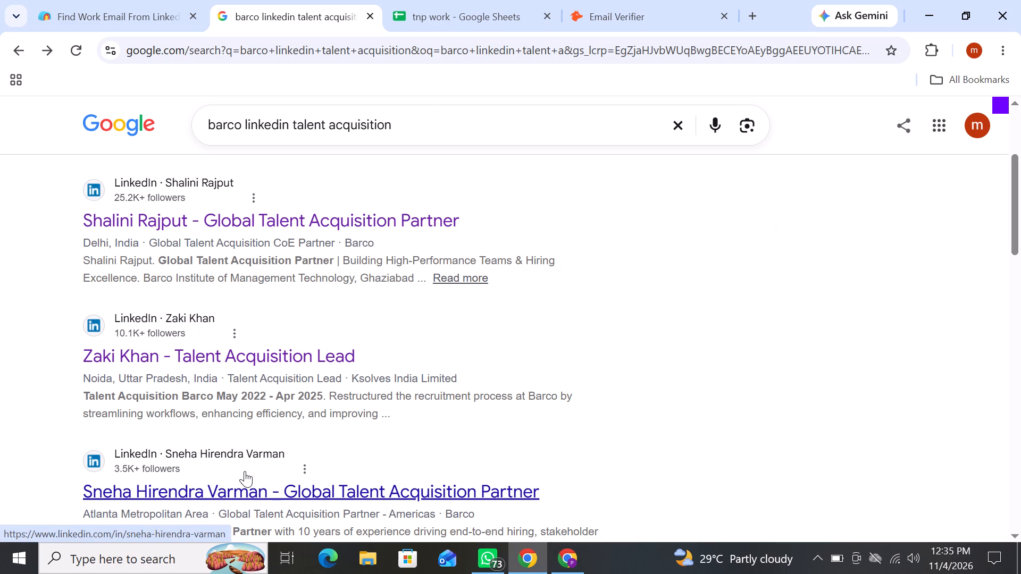
{"action": "left_click", "coordinate": [245, 471]}
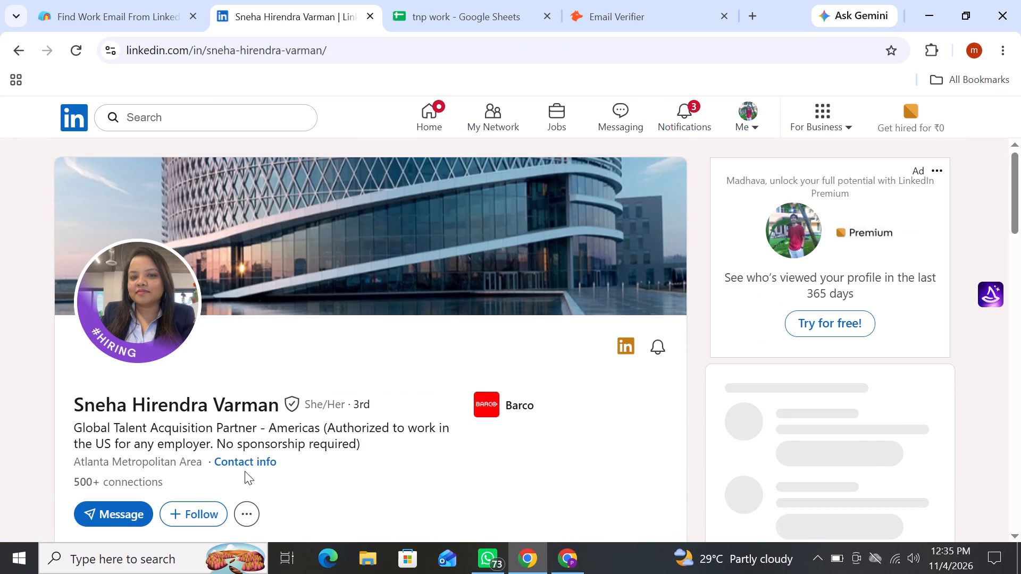
{"action": "scroll", "coordinate": [245, 471], "scroll_direction": "down", "scroll_amount": 2}
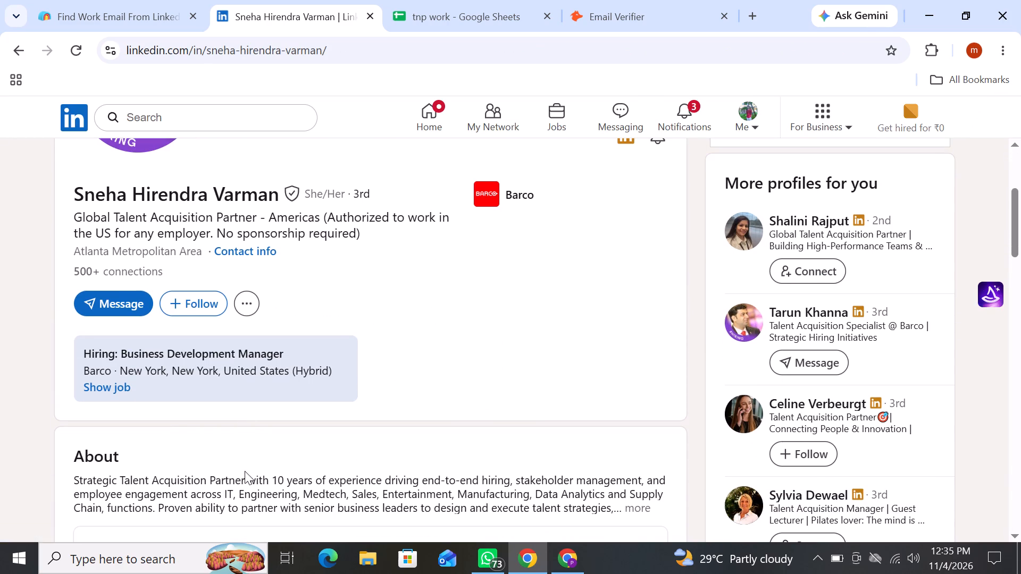
{"action": "scroll", "coordinate": [245, 471], "scroll_direction": "down", "scroll_amount": 4}
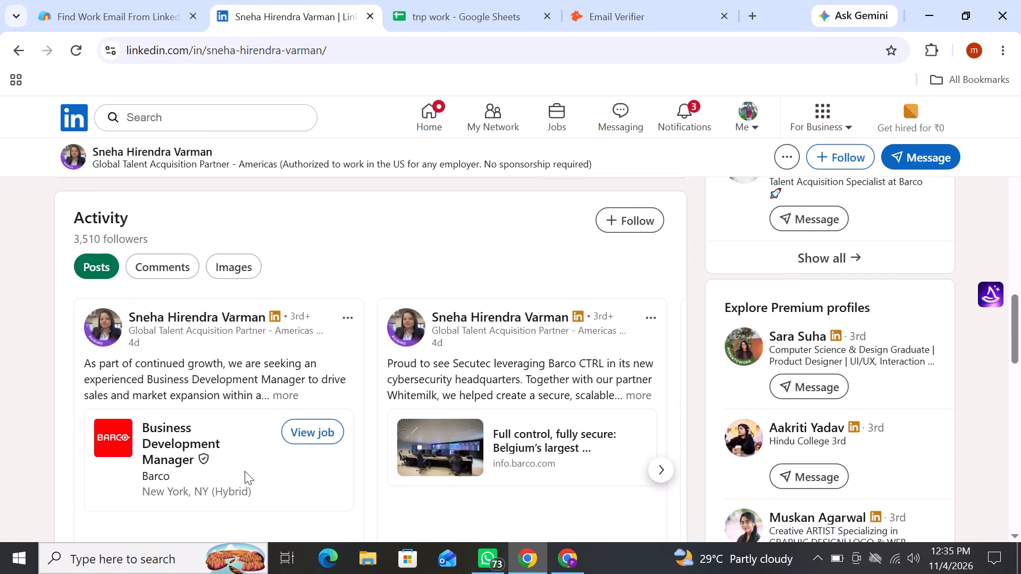
{"action": "scroll", "coordinate": [245, 471], "scroll_direction": "down", "scroll_amount": 4}
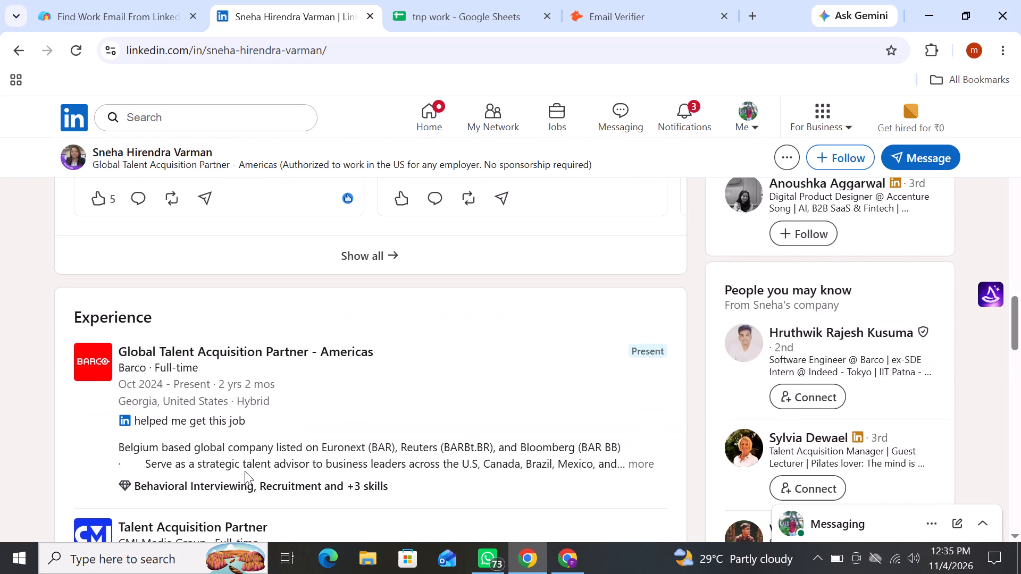
{"action": "scroll", "coordinate": [245, 471], "scroll_direction": "down", "scroll_amount": 1}
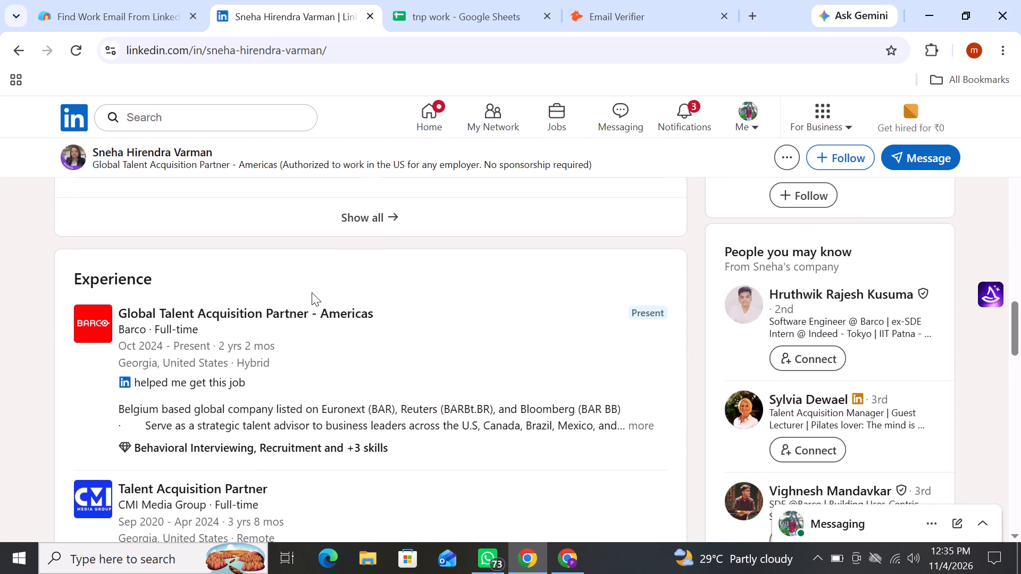
Open Barco's LinkedIn company page from the profile's experience and search its associated members for "talent acquisition".
{"action": "left_click", "coordinate": [303, 305]}
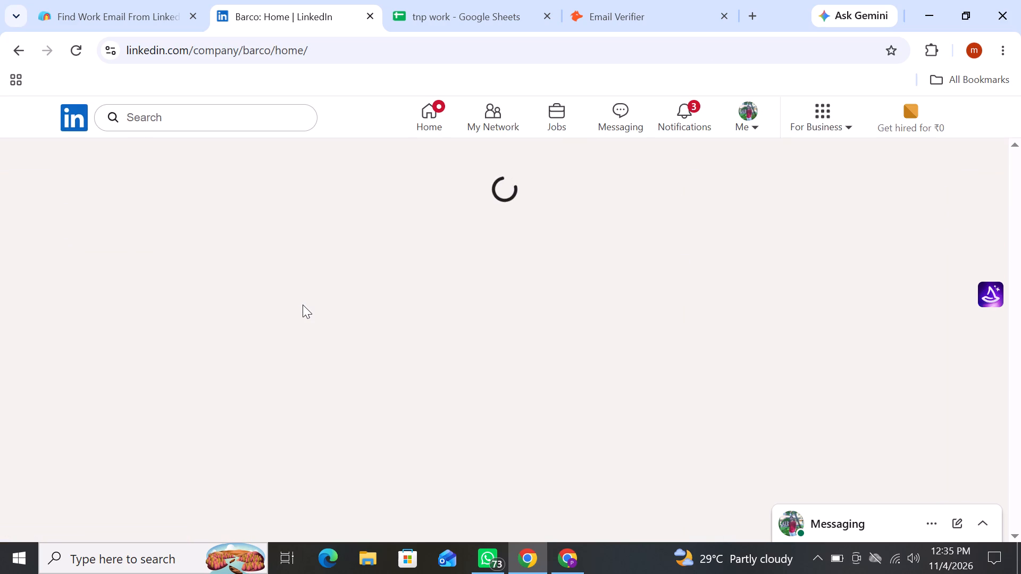
{"action": "scroll", "coordinate": [270, 418], "scroll_direction": "down", "scroll_amount": 6}
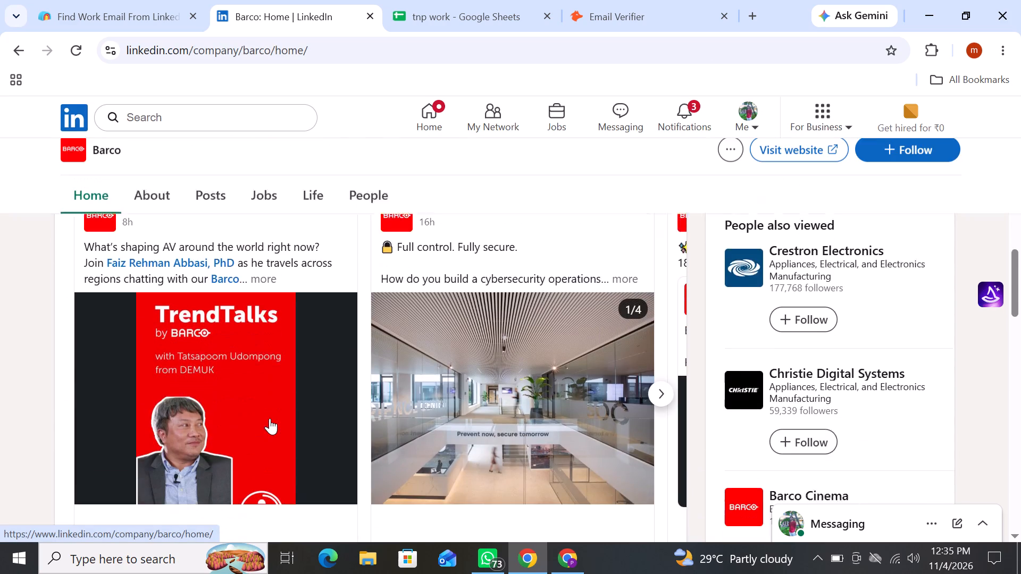
{"action": "scroll", "coordinate": [270, 418], "scroll_direction": "down", "scroll_amount": 5}
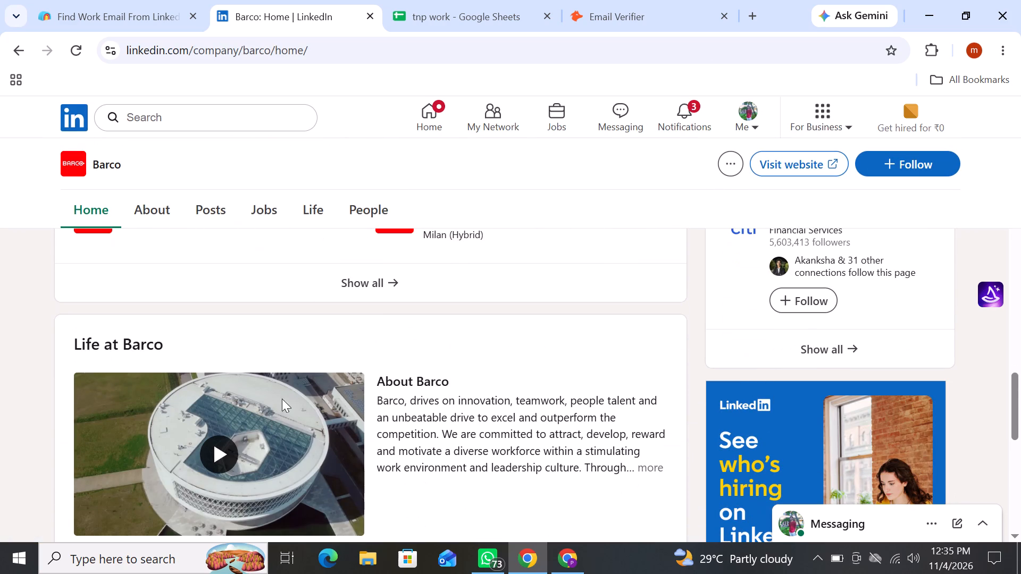
{"action": "left_click", "coordinate": [391, 207]}
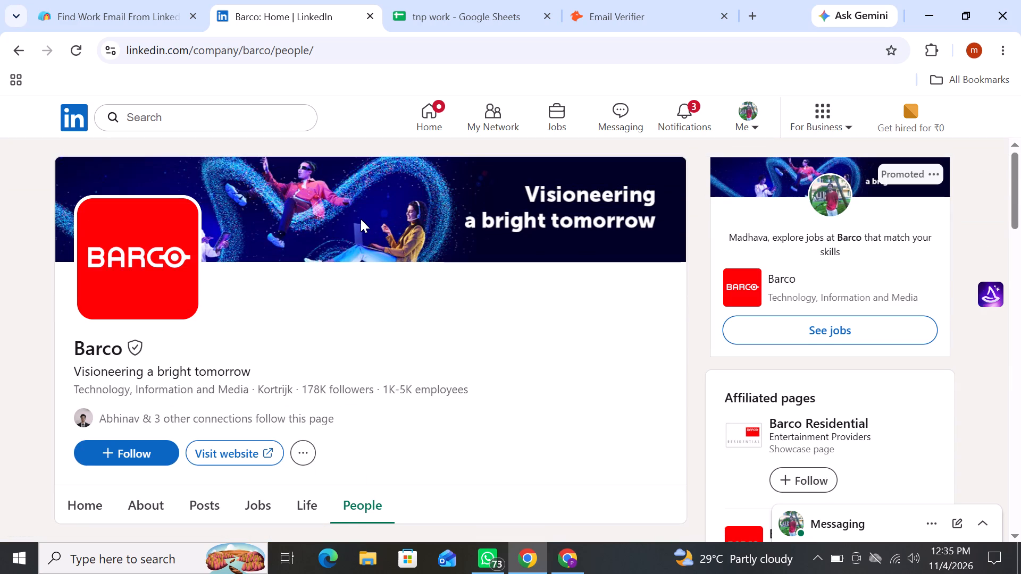
{"action": "scroll", "coordinate": [246, 525], "scroll_direction": "down", "scroll_amount": 2}
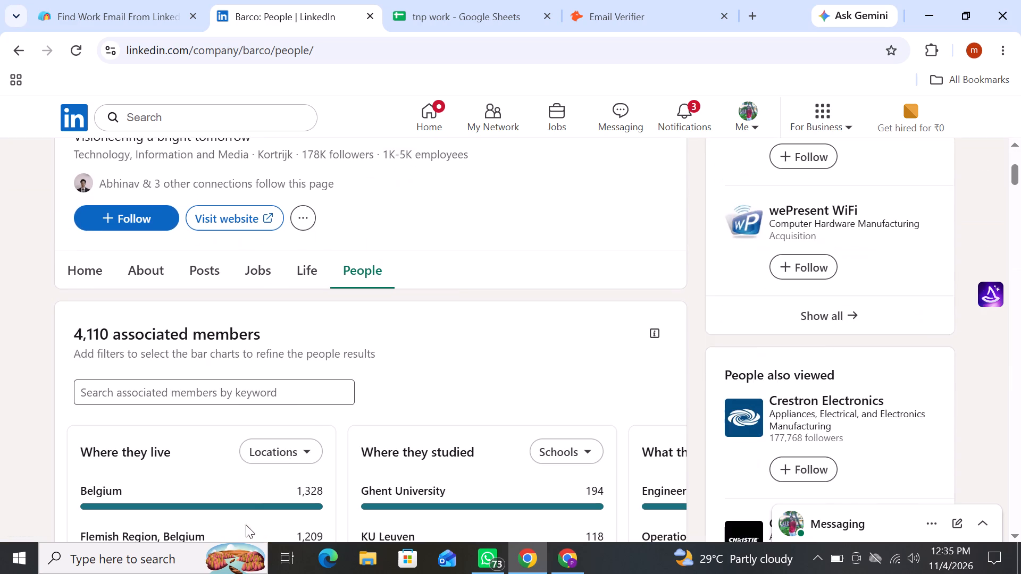
{"action": "left_click", "coordinate": [306, 386]}
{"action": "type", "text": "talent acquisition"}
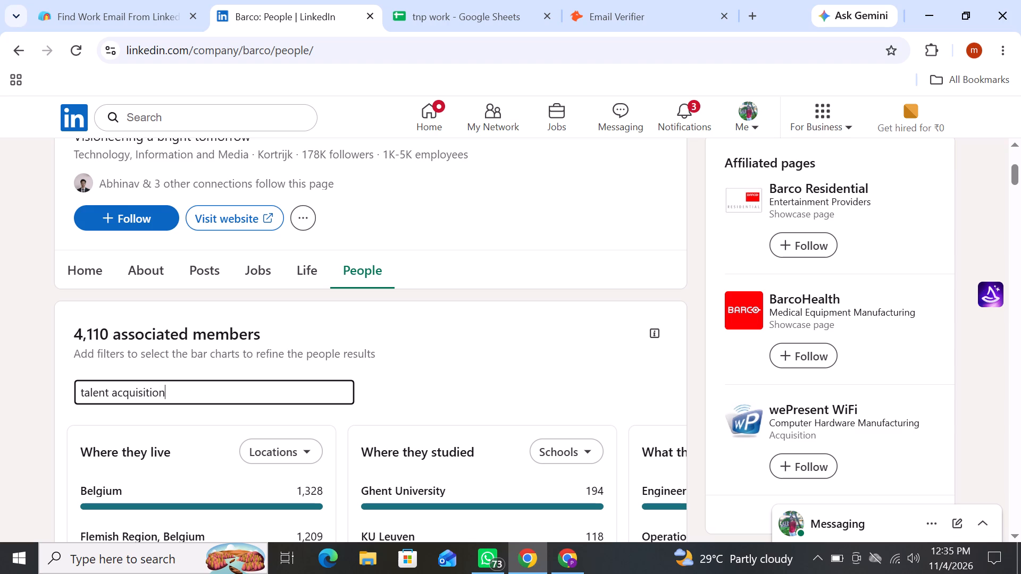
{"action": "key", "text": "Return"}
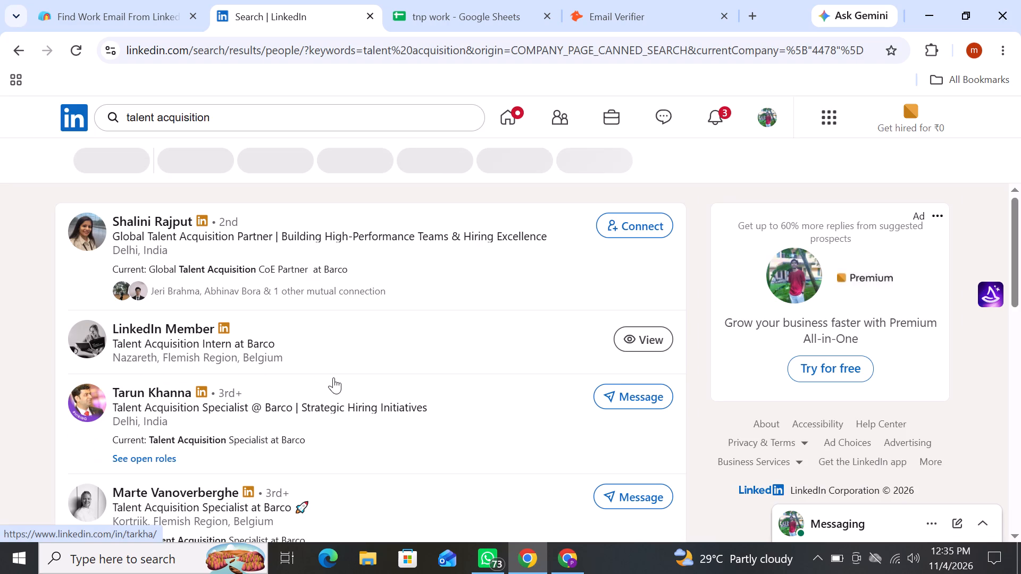
Review the Barco people results, checking each person's role and location for further talent acquisition or HR contacts.
{"action": "scroll", "coordinate": [333, 377], "scroll_direction": "down", "scroll_amount": 1}
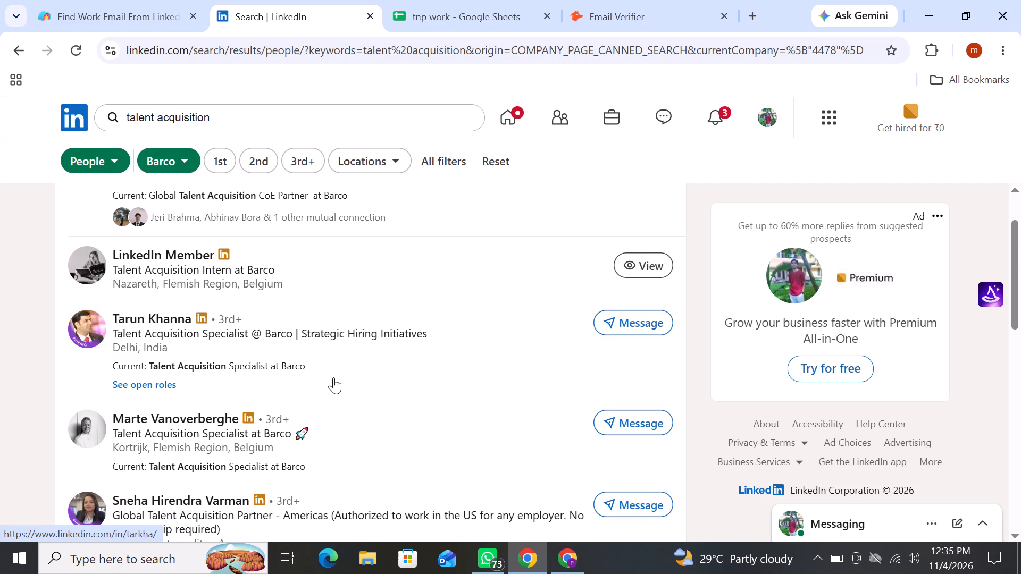
{"action": "scroll", "coordinate": [333, 377], "scroll_direction": "down", "scroll_amount": 2}
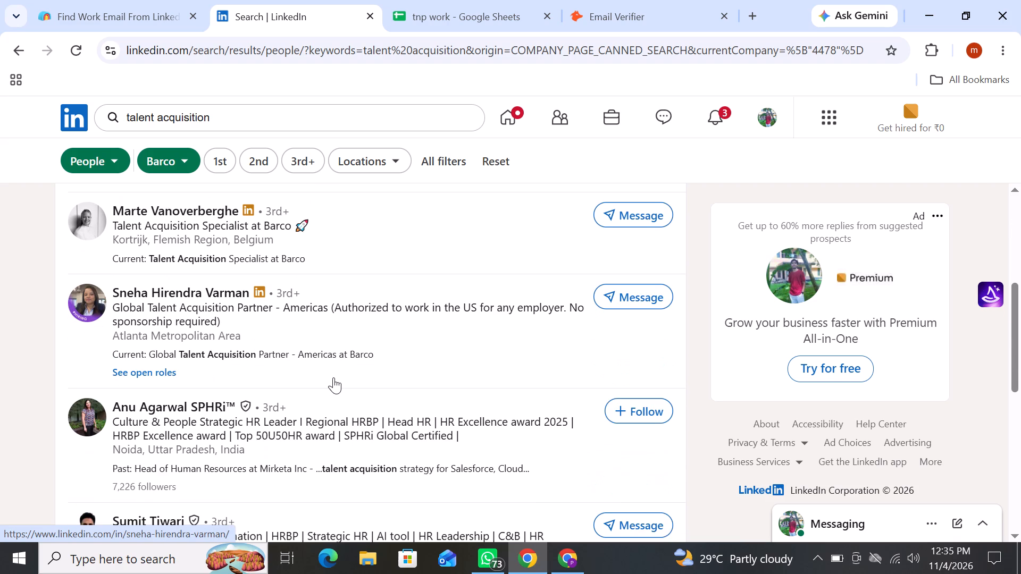
{"action": "scroll", "coordinate": [333, 377], "scroll_direction": "down", "scroll_amount": 1}
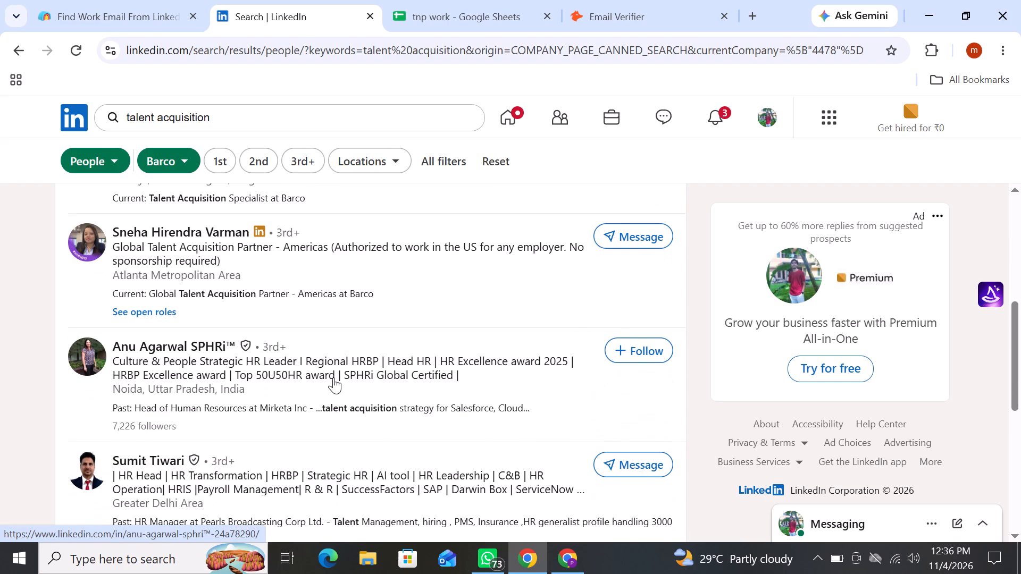
{"action": "scroll", "coordinate": [333, 377], "scroll_direction": "down", "scroll_amount": 1}
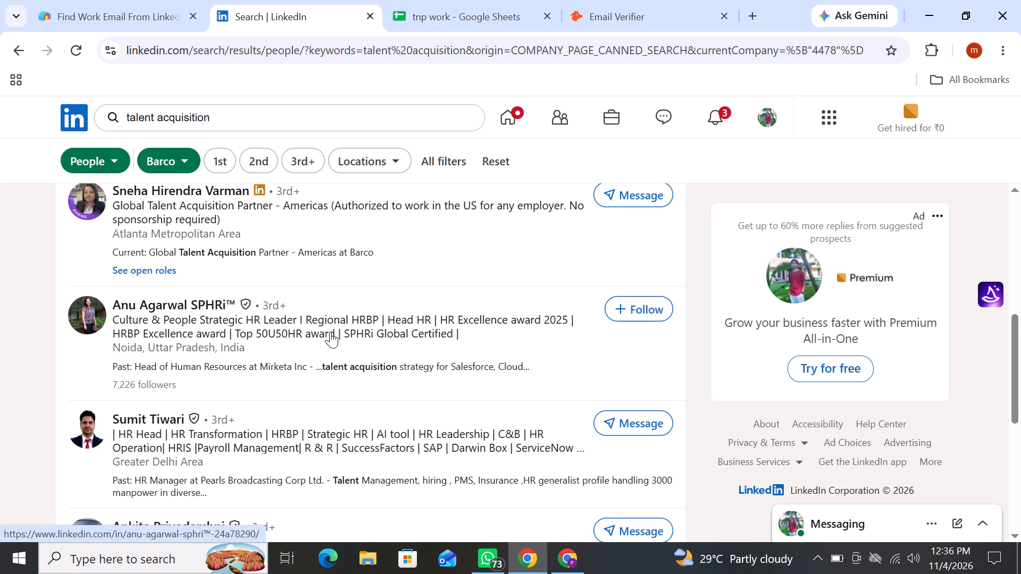
{"action": "scroll", "coordinate": [330, 332], "scroll_direction": "down", "scroll_amount": 2}
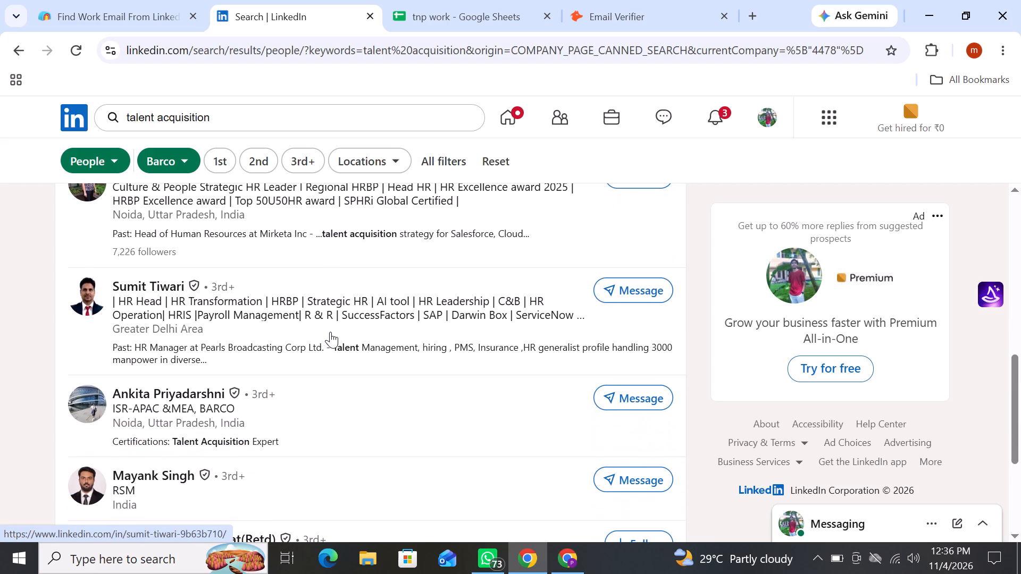
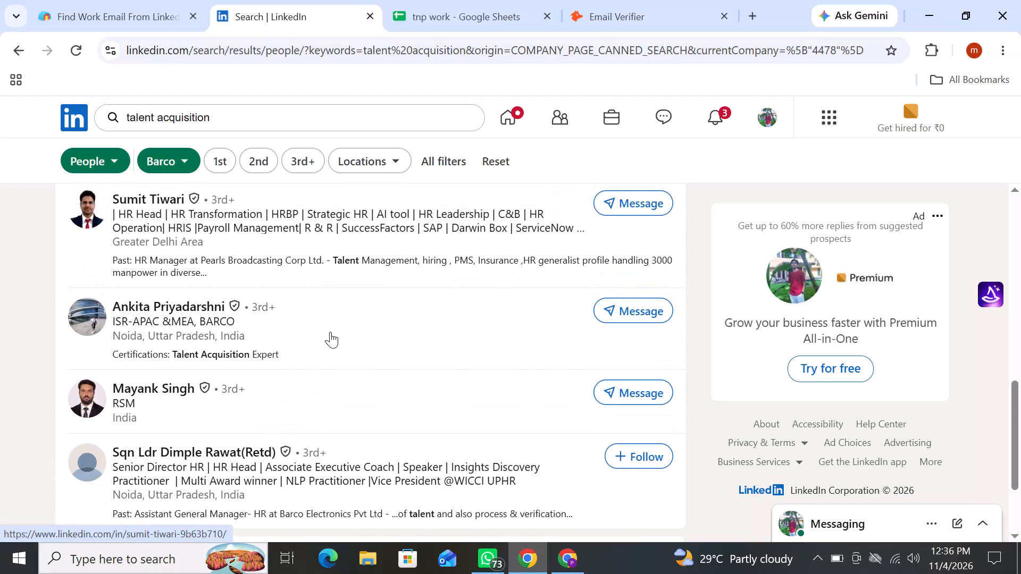
{"action": "left_click", "coordinate": [163, 193]}
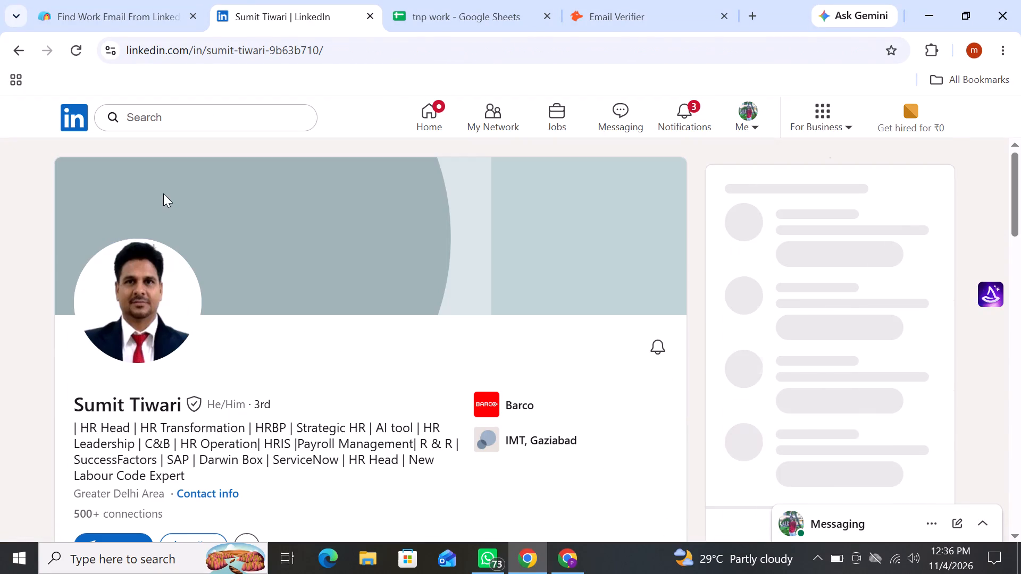
{"action": "scroll", "coordinate": [228, 422], "scroll_direction": "down", "scroll_amount": 8}
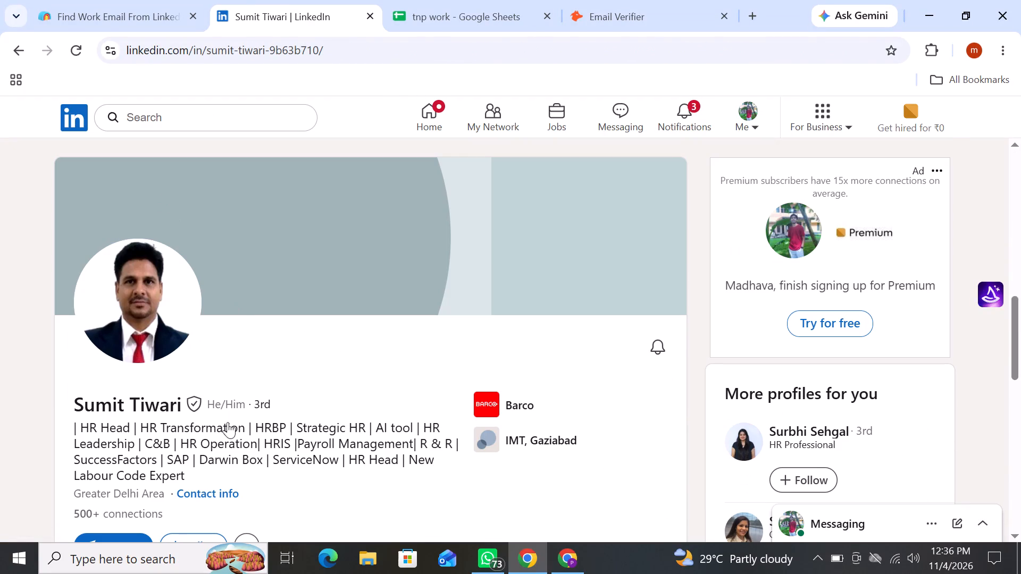
{"action": "scroll", "coordinate": [228, 422], "scroll_direction": "down", "scroll_amount": 4}
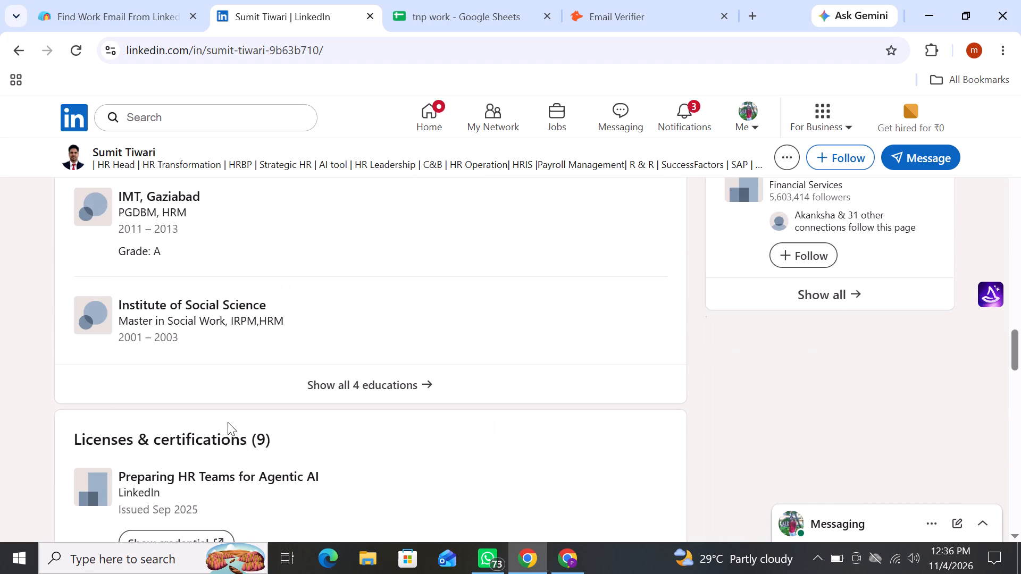
{"action": "scroll", "coordinate": [228, 422], "scroll_direction": "up", "scroll_amount": 4}
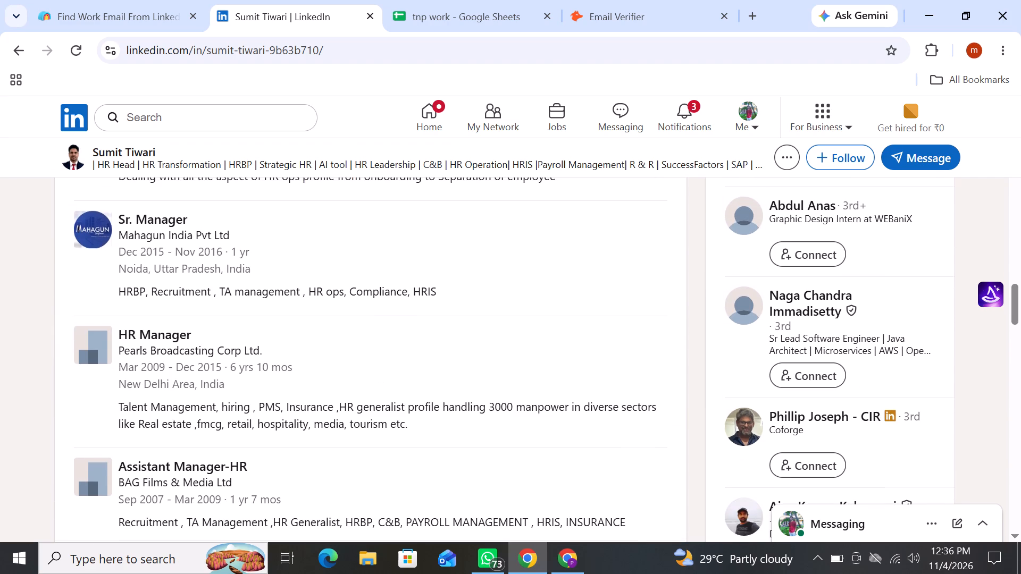
{"action": "scroll", "coordinate": [228, 422], "scroll_direction": "up", "scroll_amount": 2}
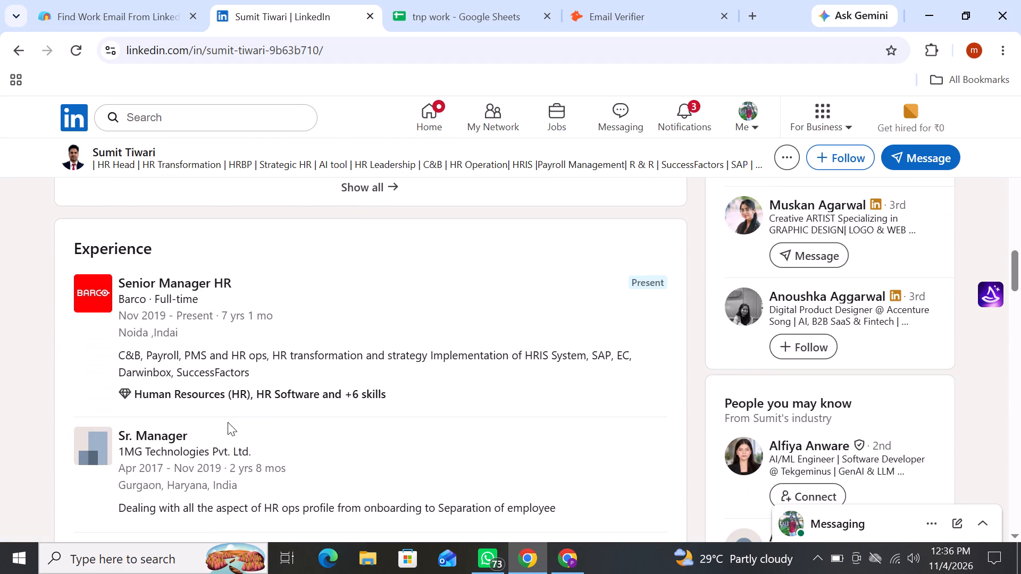
Copy the HR Head's LinkedIn profile URL and switch to the Clay table's first empty LinkedIn Profile row, row 53, to add it.
{"action": "left_click", "coordinate": [306, 52]}
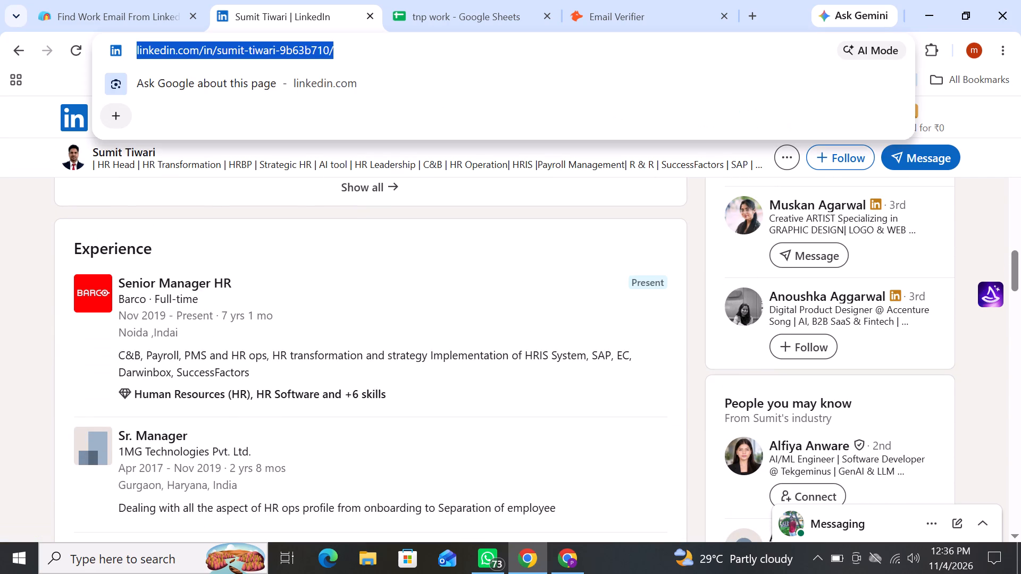
{"action": "key", "text": "ctrl+c"}
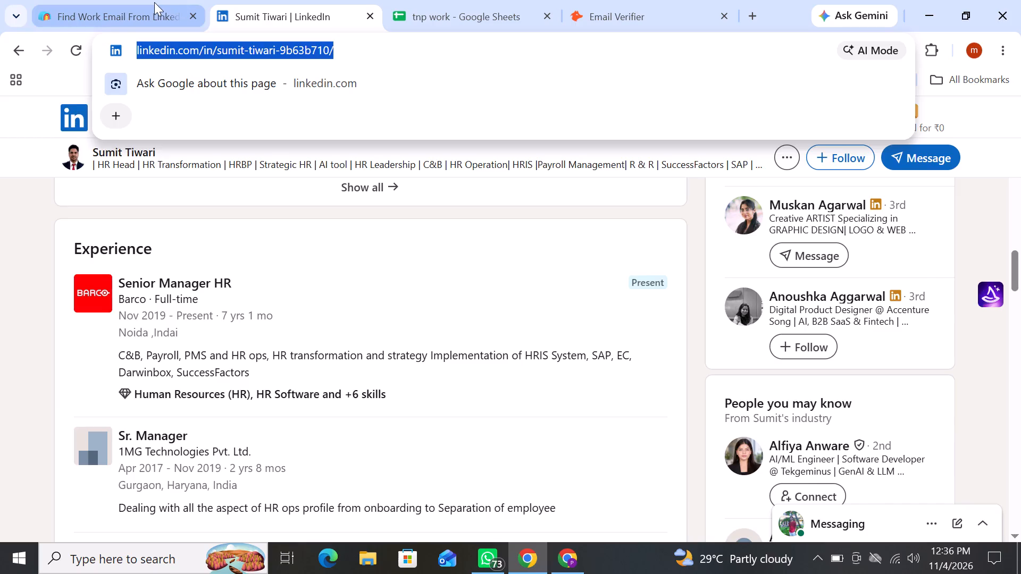
{"action": "left_click", "coordinate": [153, 2]}
{"action": "scroll", "coordinate": [244, 323], "scroll_direction": "right", "scroll_amount": 19}
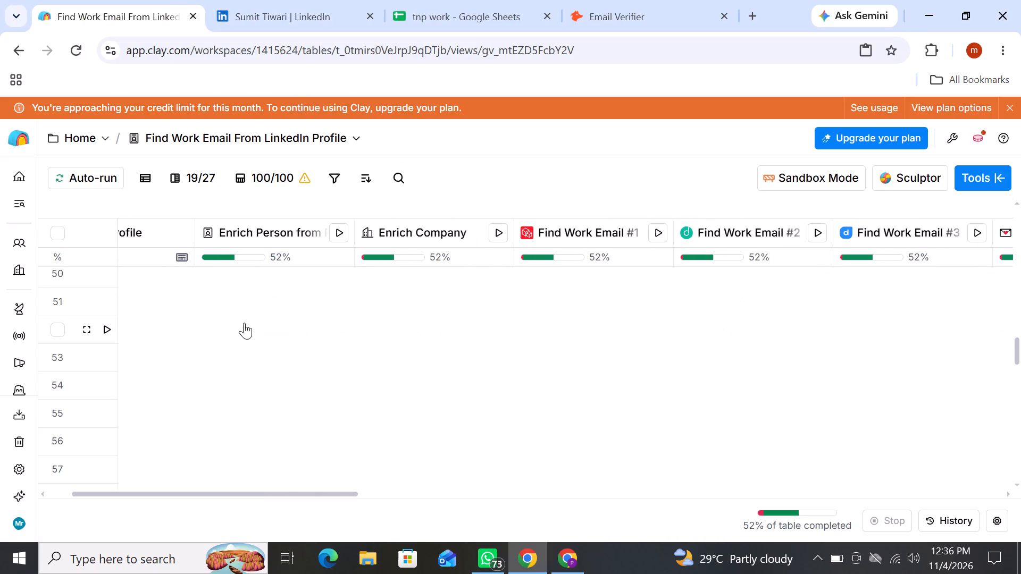
{"action": "scroll", "coordinate": [244, 323], "scroll_direction": "right", "scroll_amount": 8}
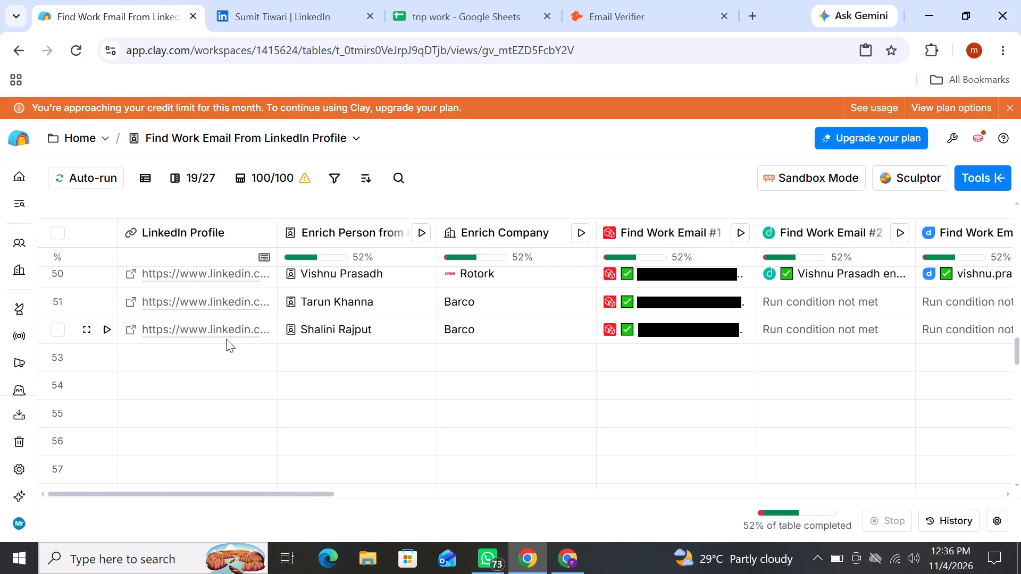
Paste the HR contact's LinkedIn profile URL into row 53 of the Clay table and check the row's work email results.
{"action": "left_click", "coordinate": [217, 357]}
{"action": "key", "text": "ctrl+v"}
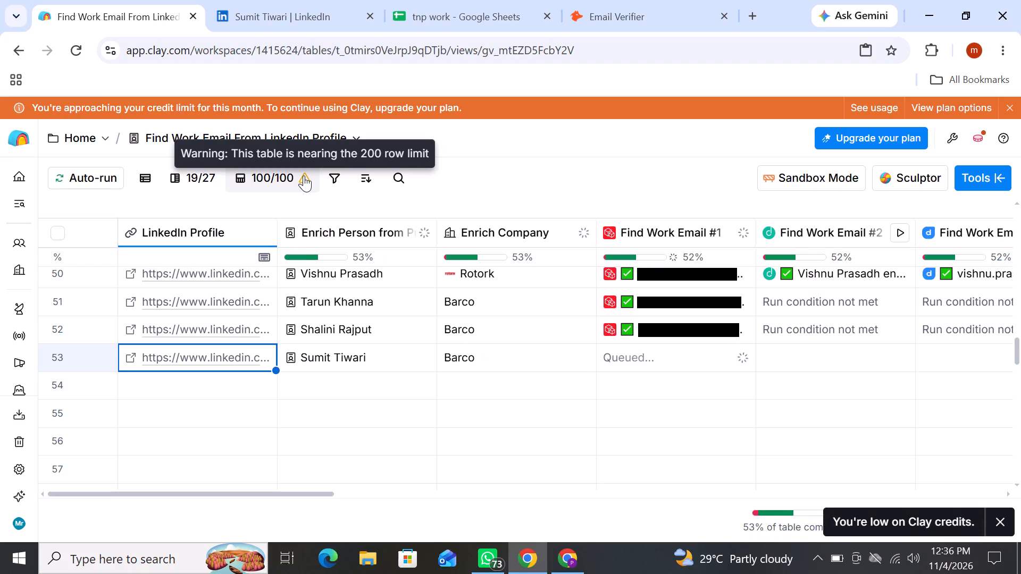
{"action": "scroll", "coordinate": [509, 317], "scroll_direction": "left", "scroll_amount": 3}
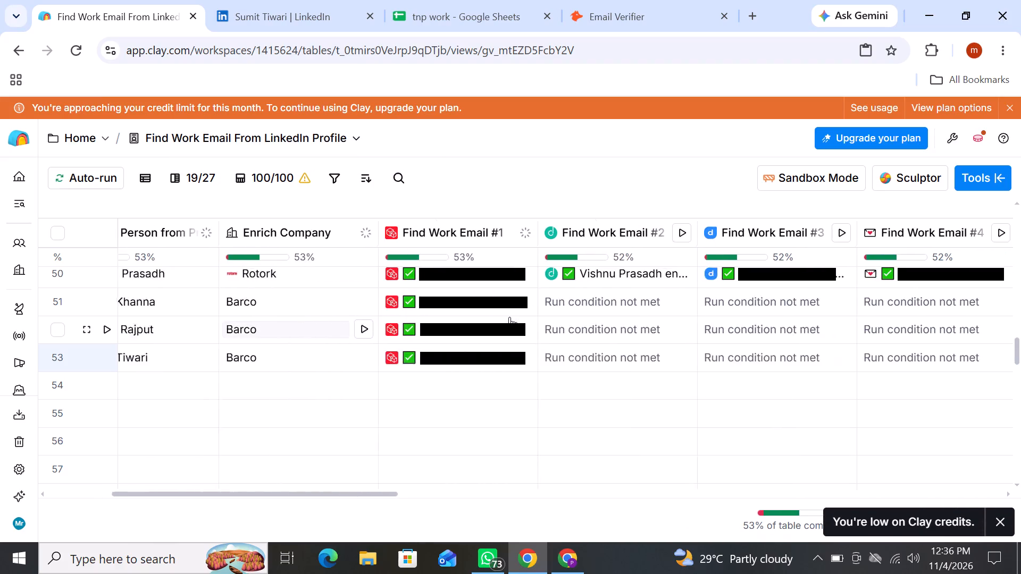
{"action": "scroll", "coordinate": [509, 317], "scroll_direction": "left", "scroll_amount": 7}
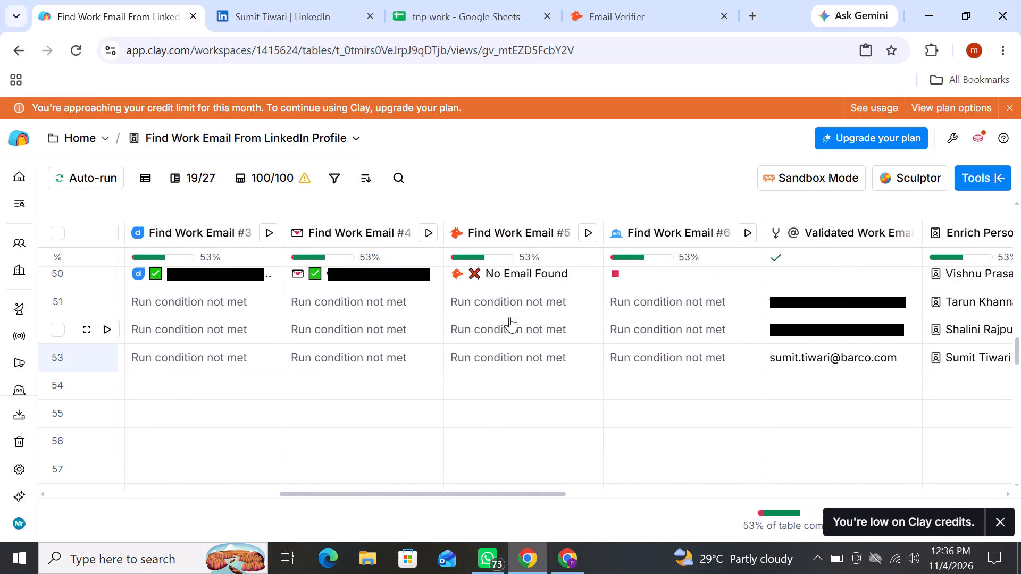
Switch to the tnp work spreadsheet and paste the same LinkedIn profile URL into cell F121.
{"action": "left_click", "coordinate": [530, 2]}
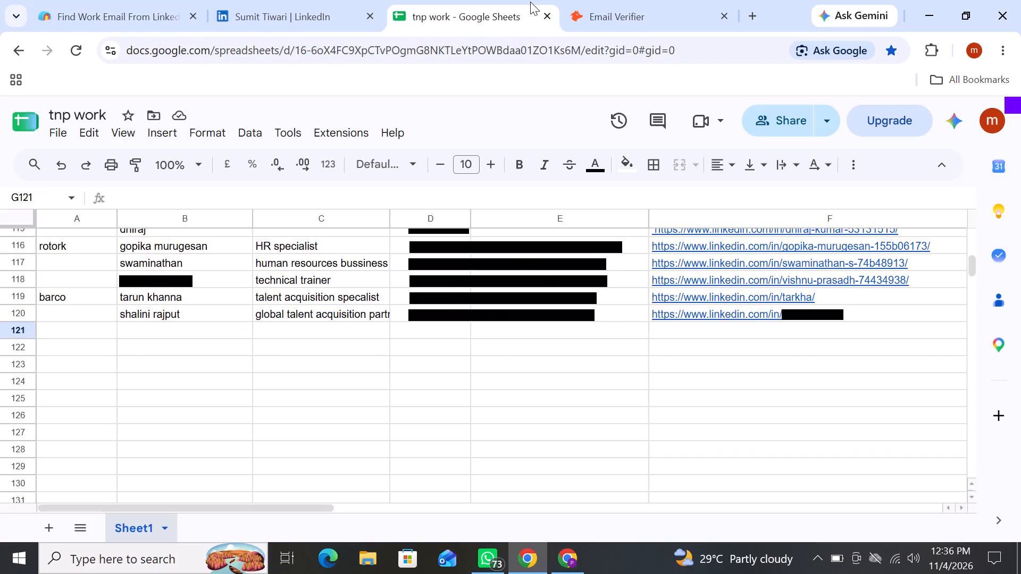
{"action": "left_click", "coordinate": [666, 334]}
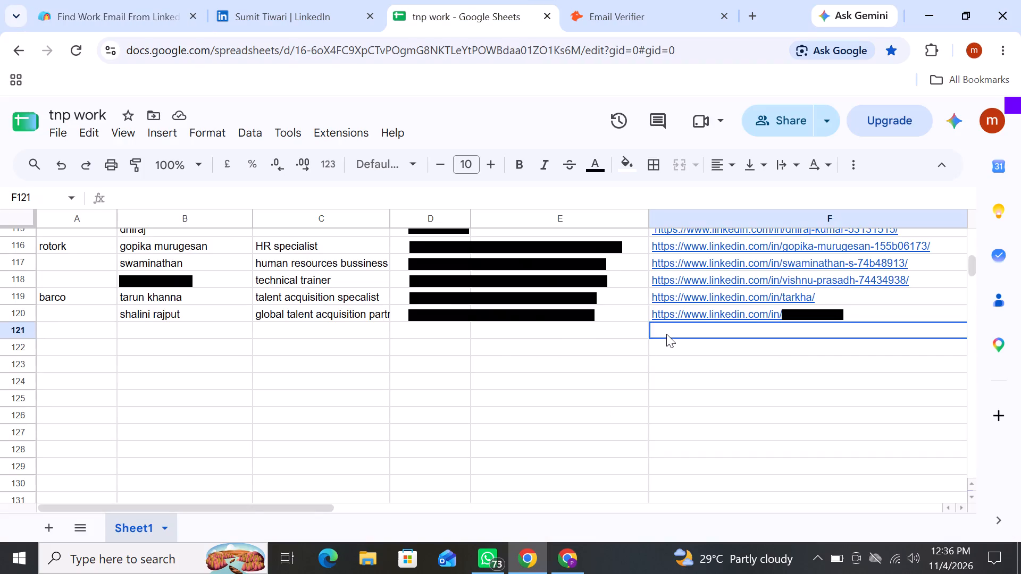
{"action": "key", "text": "ctrl+v"}
{"action": "left_click_drag", "start_coordinate": [666, 334], "coordinate": [441, 0]}
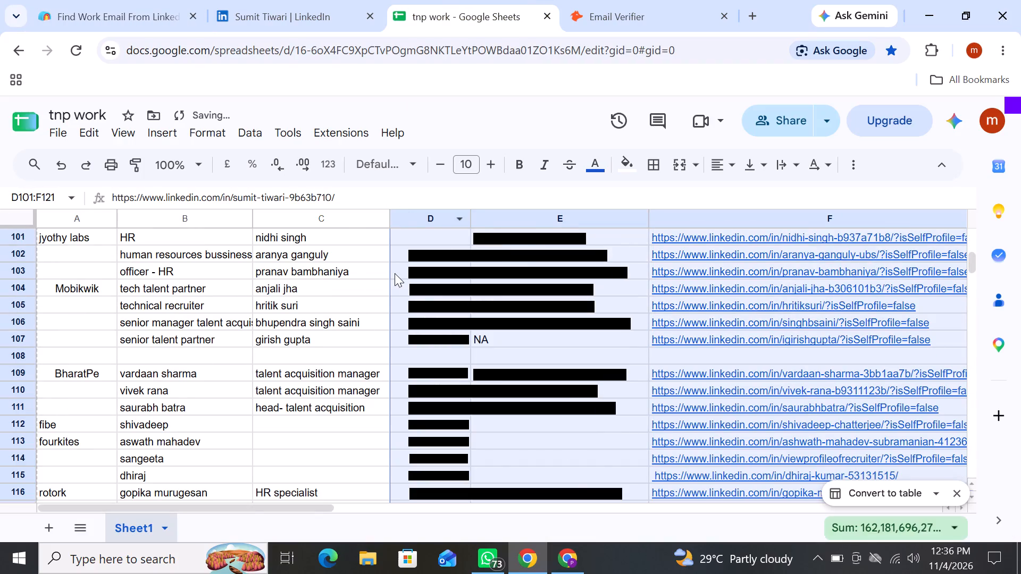
{"action": "left_click", "coordinate": [395, 273]}
Copy row 53's validated work email from the Clay table and verify it in Hunter's Email Verifier.
{"action": "left_click", "coordinate": [254, 0]}
{"action": "left_click", "coordinate": [151, 0]}
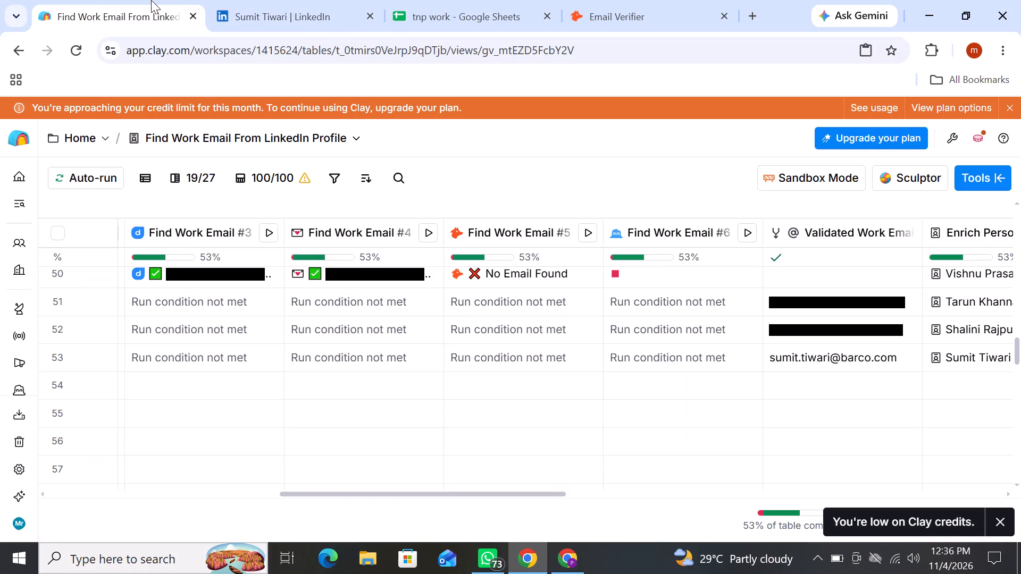
{"action": "left_click", "coordinate": [808, 362]}
{"action": "key", "text": "ctrl+c"}
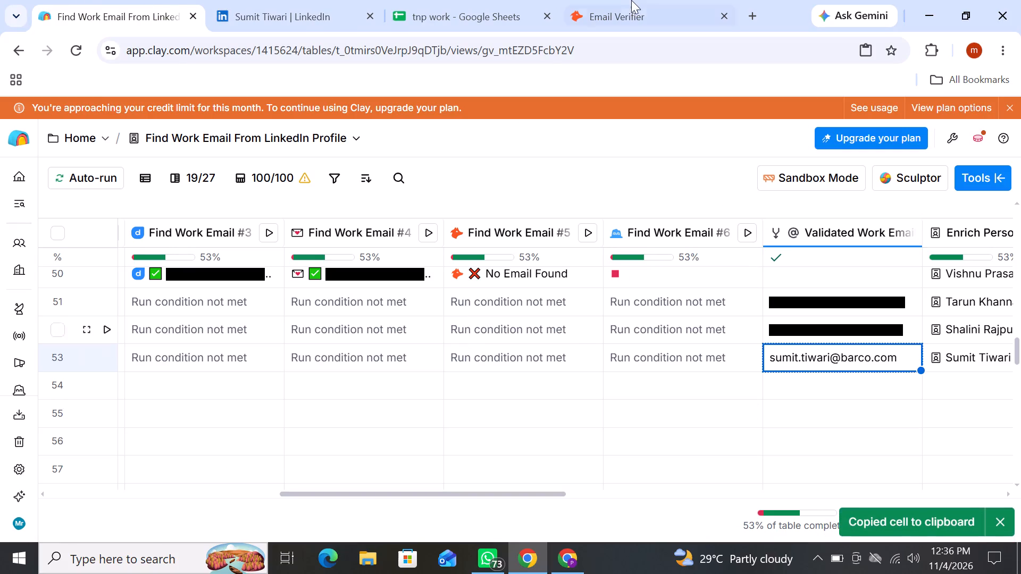
{"action": "left_click", "coordinate": [630, 1]}
{"action": "key", "text": "ctrl+a"}
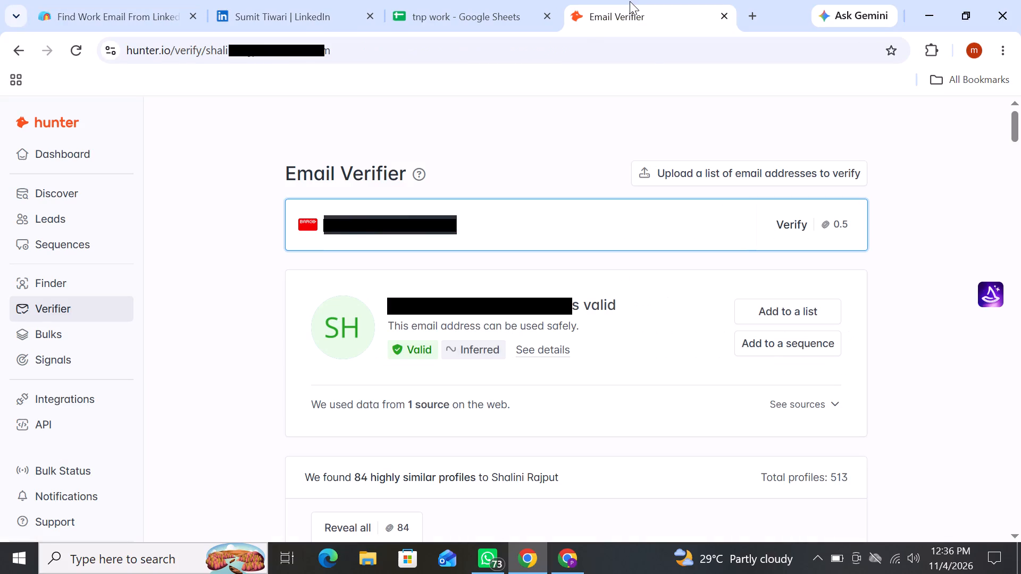
{"action": "key", "text": "BackSpace"}
{"action": "key", "text": "ctrl+v"}
{"action": "key", "text": "Return"}
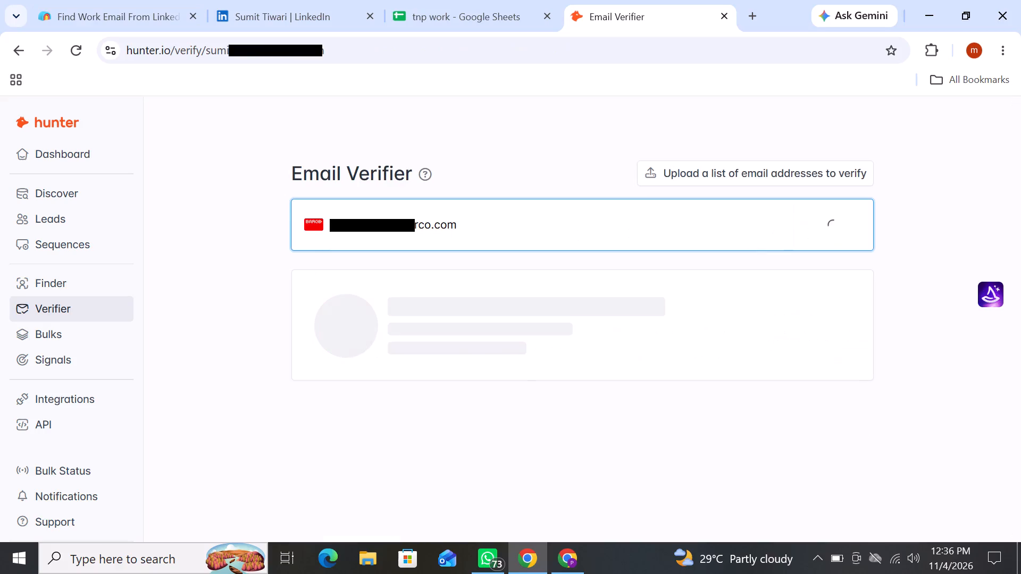
Return to the tnp work spreadsheet and paste the copied work email into cell E121.
{"action": "left_click", "coordinate": [425, 0]}
{"action": "scroll", "coordinate": [560, 390], "scroll_direction": "down", "scroll_amount": 6}
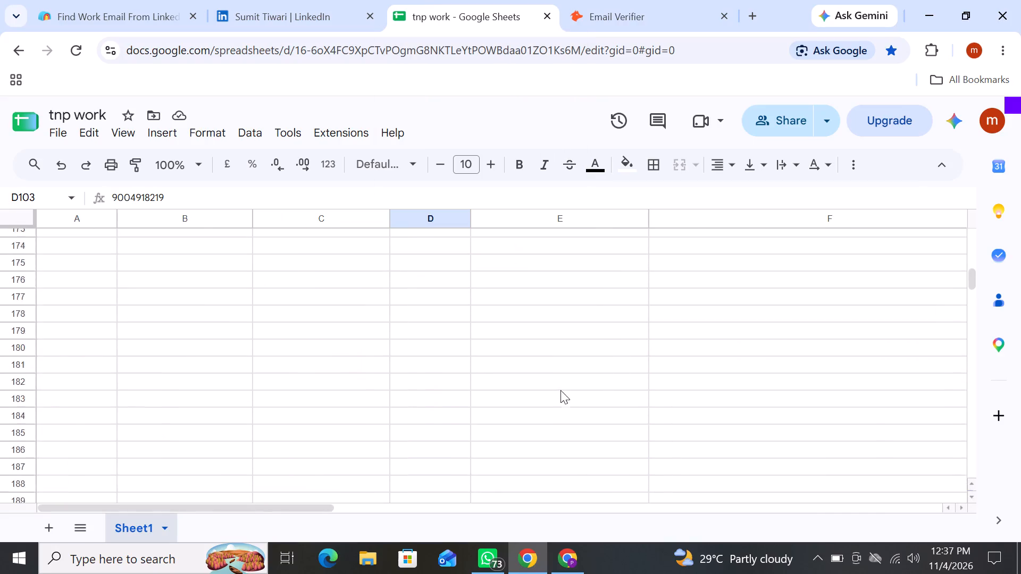
{"action": "scroll", "coordinate": [560, 390], "scroll_direction": "up", "scroll_amount": 10}
{"action": "scroll", "coordinate": [560, 390], "scroll_direction": "down", "scroll_amount": 2}
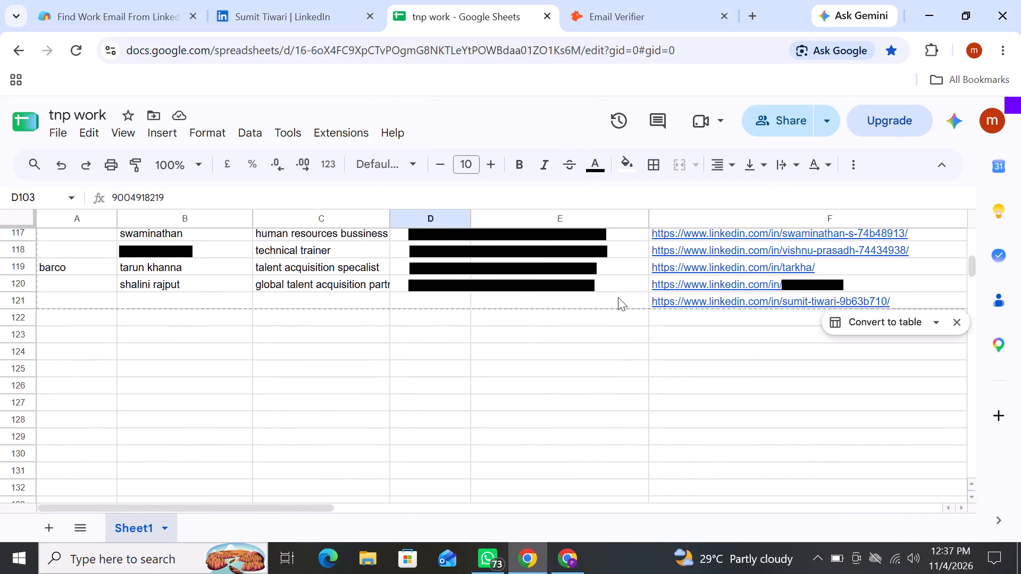
{"action": "left_click", "coordinate": [617, 298]}
{"action": "key", "text": "ctrl+v"}
Fill in row 121 with the contact's name in column B and the title "senior manager HR" in column C.
{"action": "key", "text": "Left"}
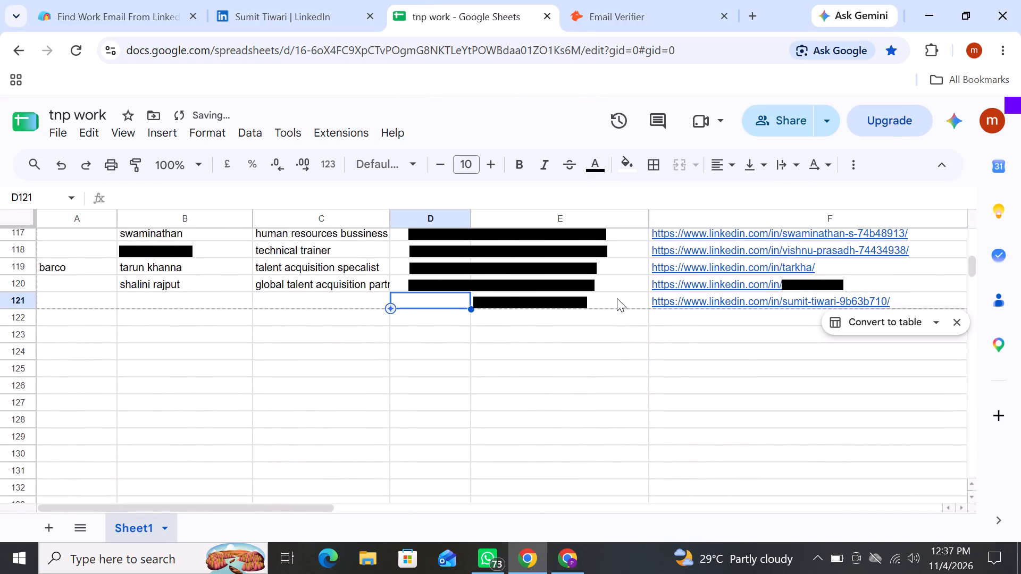
{"action": "key", "text": "Left"}
{"action": "key", "text": "Left"}
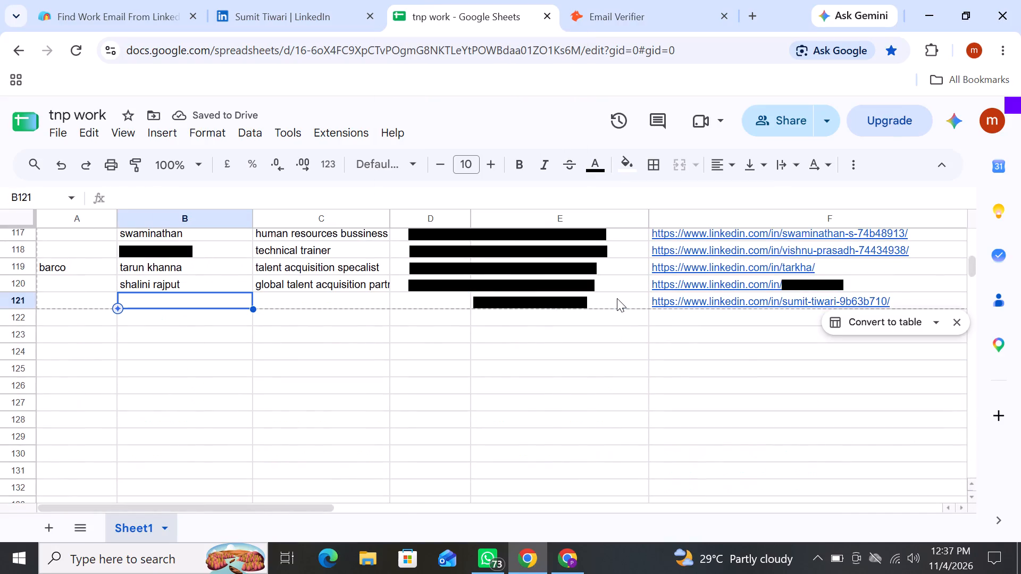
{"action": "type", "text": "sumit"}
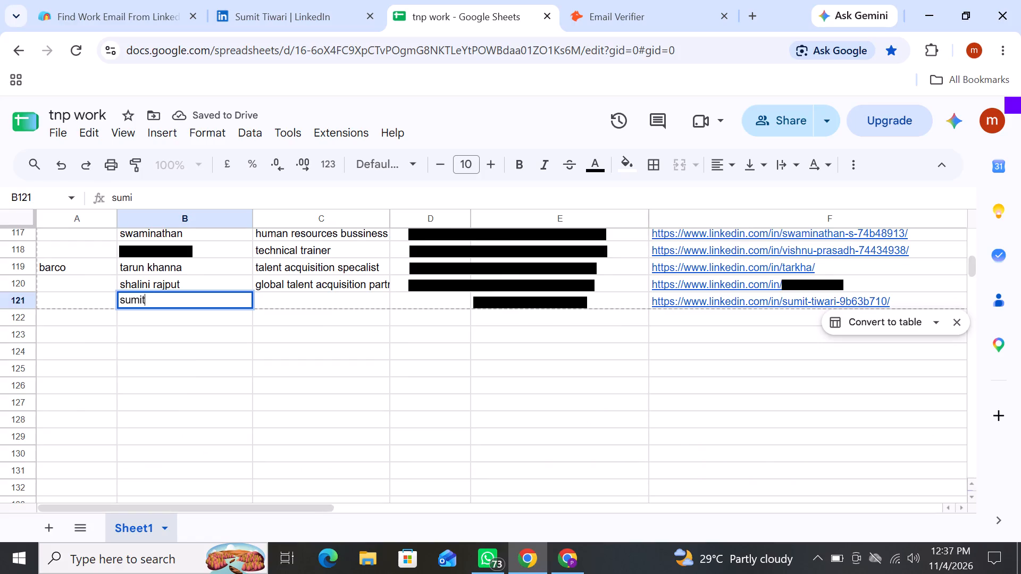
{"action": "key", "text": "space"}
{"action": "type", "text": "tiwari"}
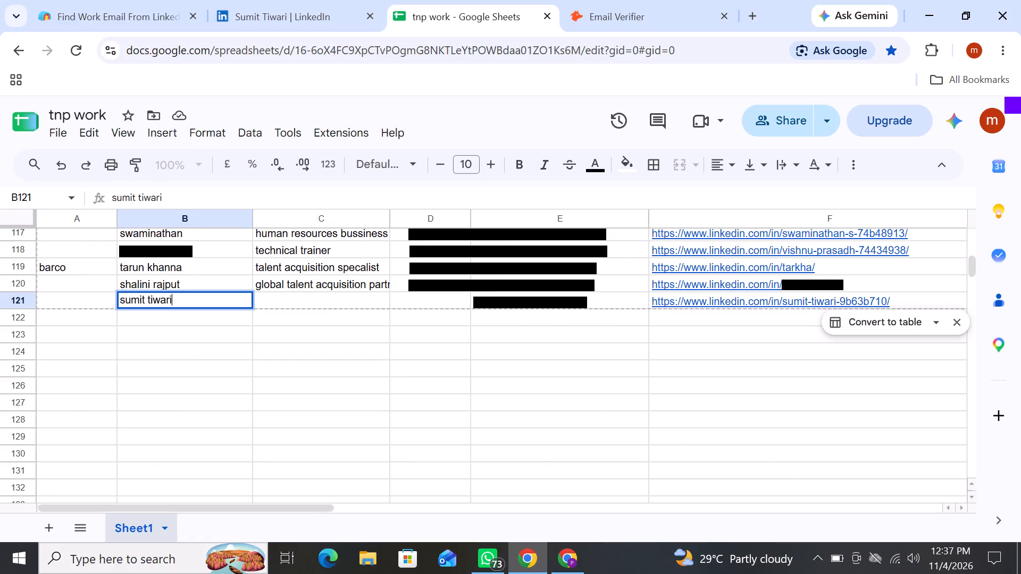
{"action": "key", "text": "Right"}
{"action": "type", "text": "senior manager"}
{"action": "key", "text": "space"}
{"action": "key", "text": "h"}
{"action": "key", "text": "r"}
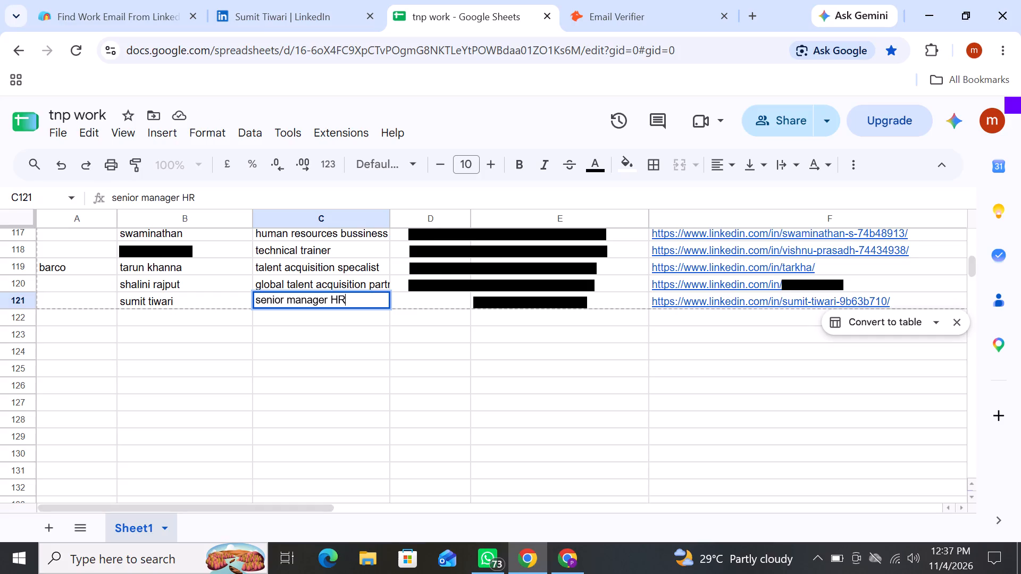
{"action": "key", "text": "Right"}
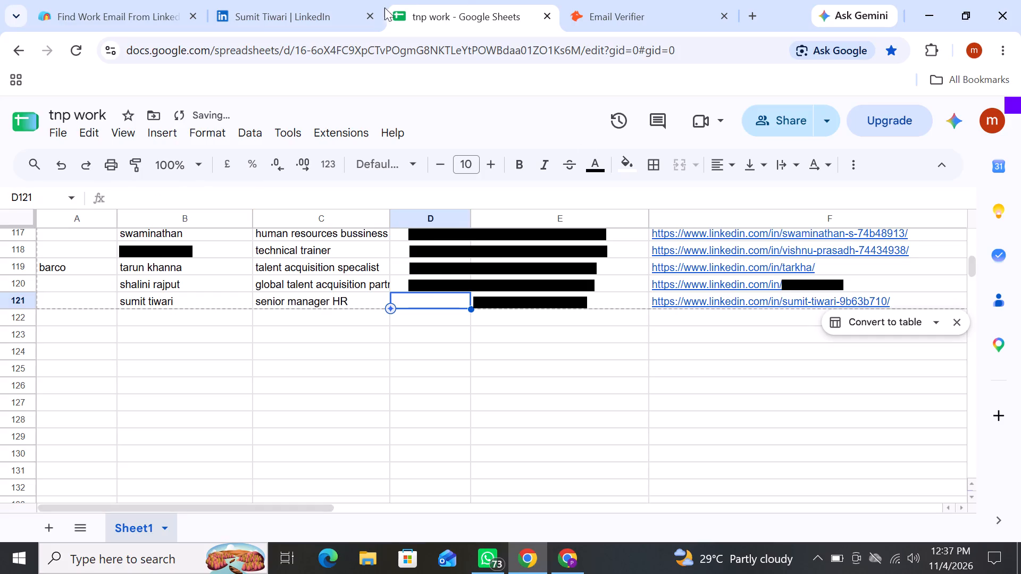
Switch to the Clay table, check row 53's mobile phone number columns, and close the table.
{"action": "left_click", "coordinate": [176, 0]}
{"action": "scroll", "coordinate": [399, 426], "scroll_direction": "left", "scroll_amount": 13}
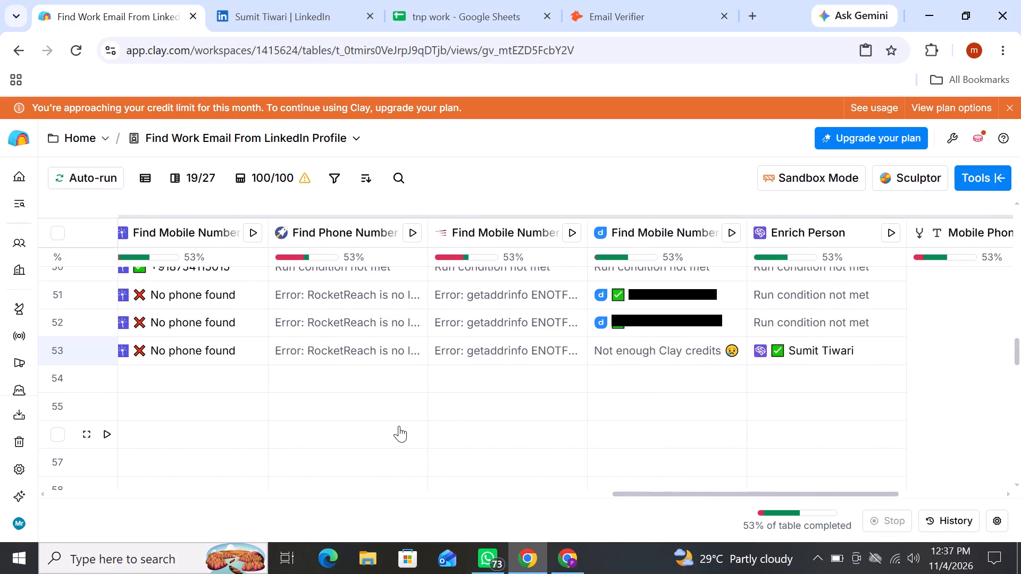
{"action": "scroll", "coordinate": [399, 426], "scroll_direction": "left", "scroll_amount": 5}
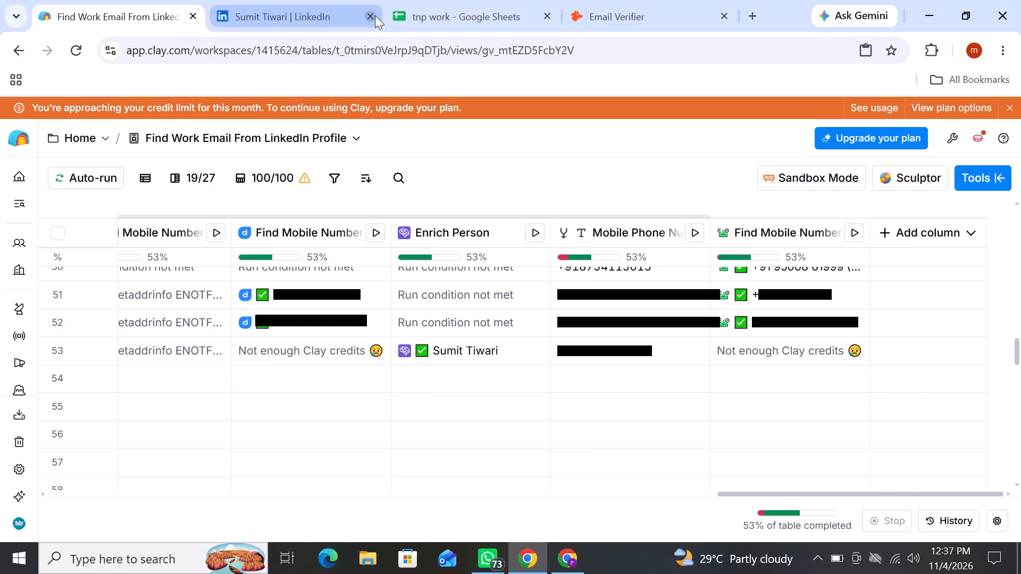
{"action": "left_click", "coordinate": [192, 20]}
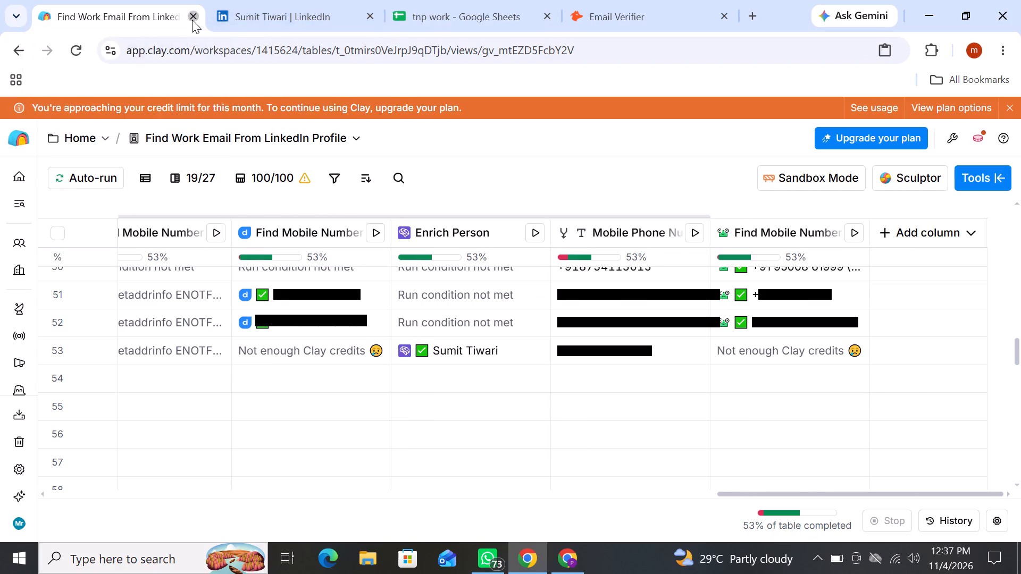
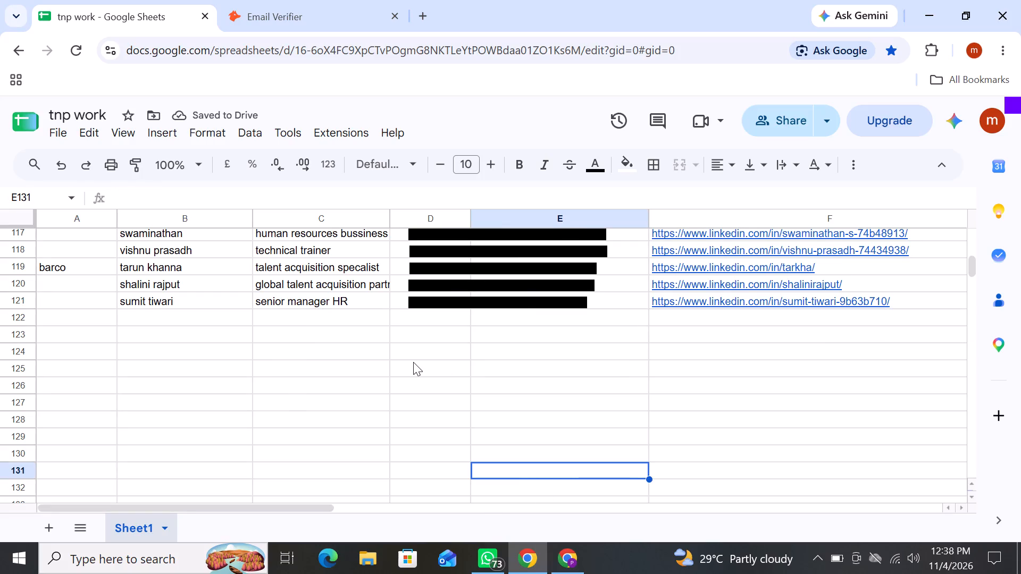
Copy the names and designations of the three Barco contacts, rows 119 to 121, from the tnp work sheet.
{"action": "scroll", "coordinate": [413, 362], "scroll_direction": "up", "scroll_amount": 1}
{"action": "left_click", "coordinate": [129, 339]}
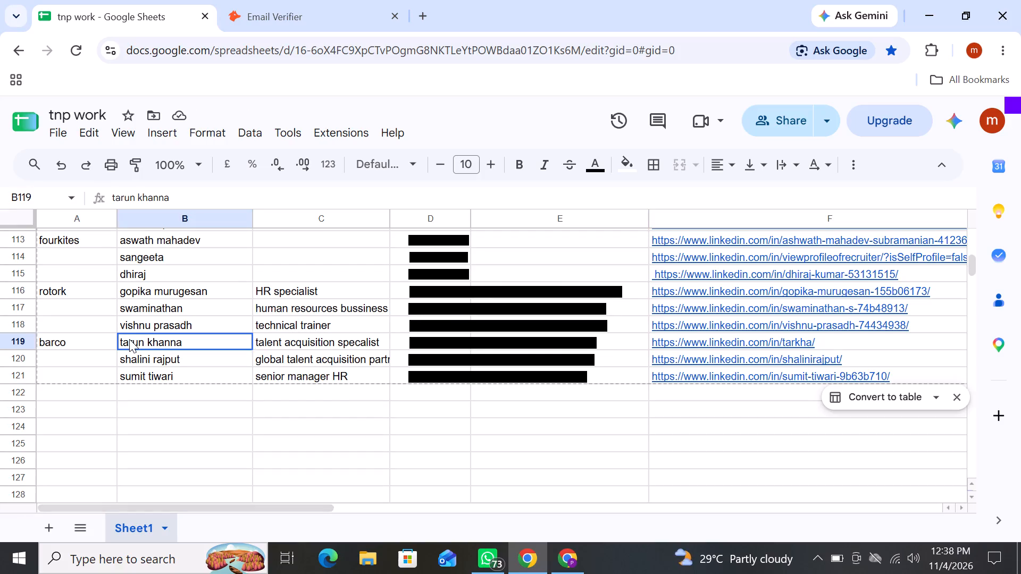
{"action": "left_click_drag", "start_coordinate": [129, 339], "coordinate": [334, 350]}
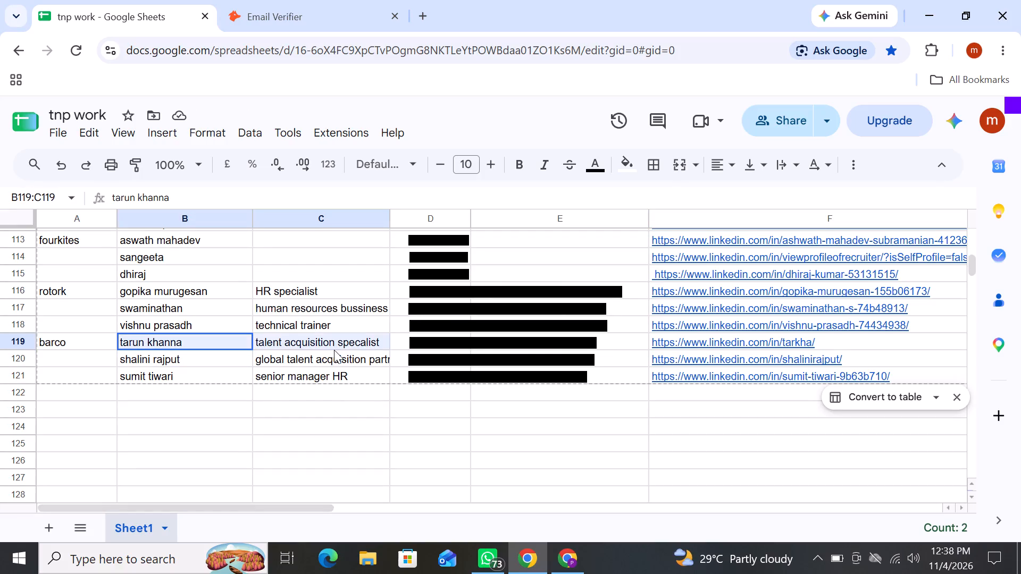
{"action": "left_click_drag", "start_coordinate": [334, 350], "coordinate": [386, 375]}
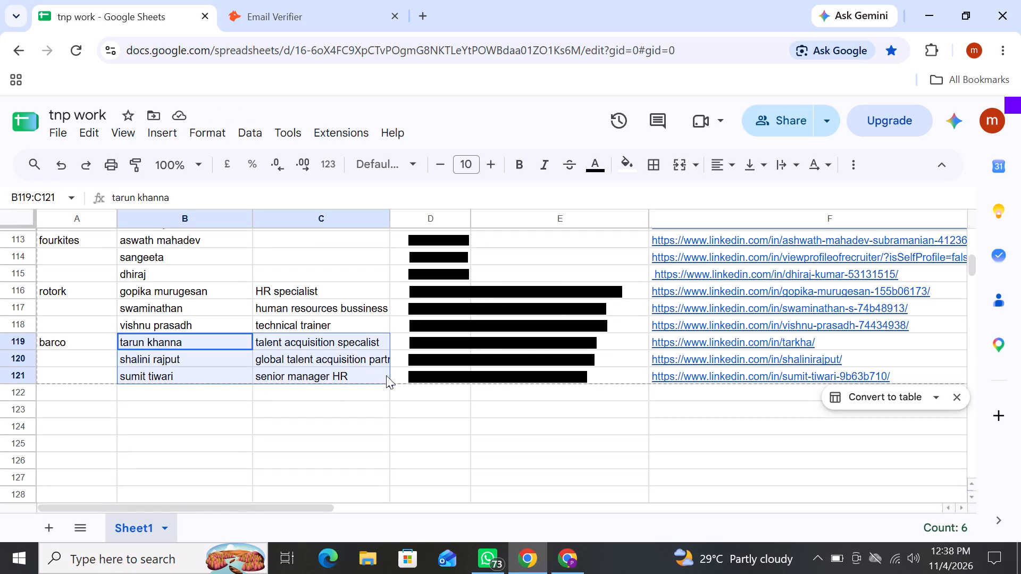
{"action": "key", "text": "ctrl+c"}
Switch to the shared 4-11-2026 contact spreadsheet and insert two empty rows directly below the Barco row.
{"action": "left_click", "coordinate": [555, 558]}
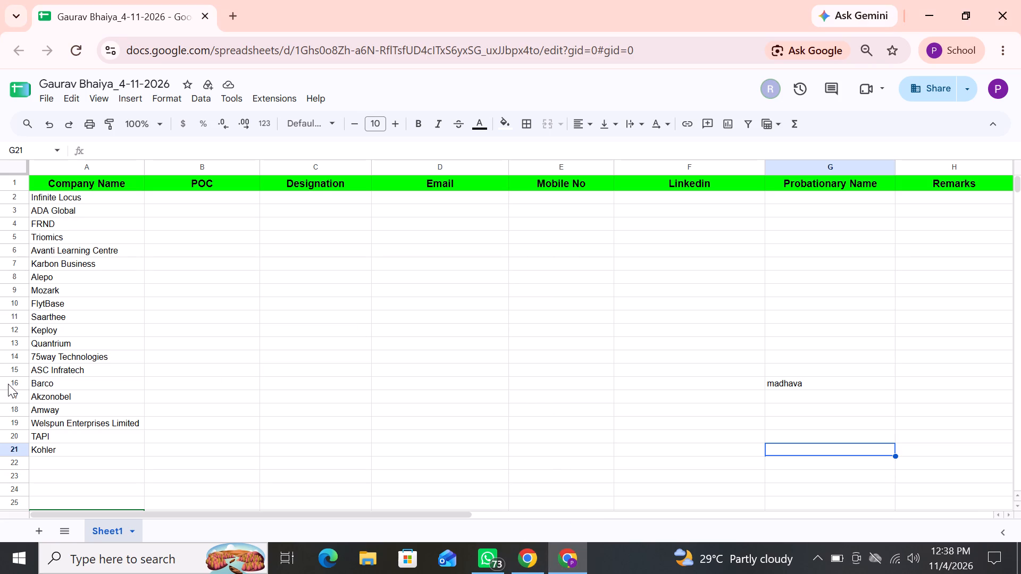
{"action": "left_click", "coordinate": [8, 384]}
{"action": "right_click", "coordinate": [8, 384]}
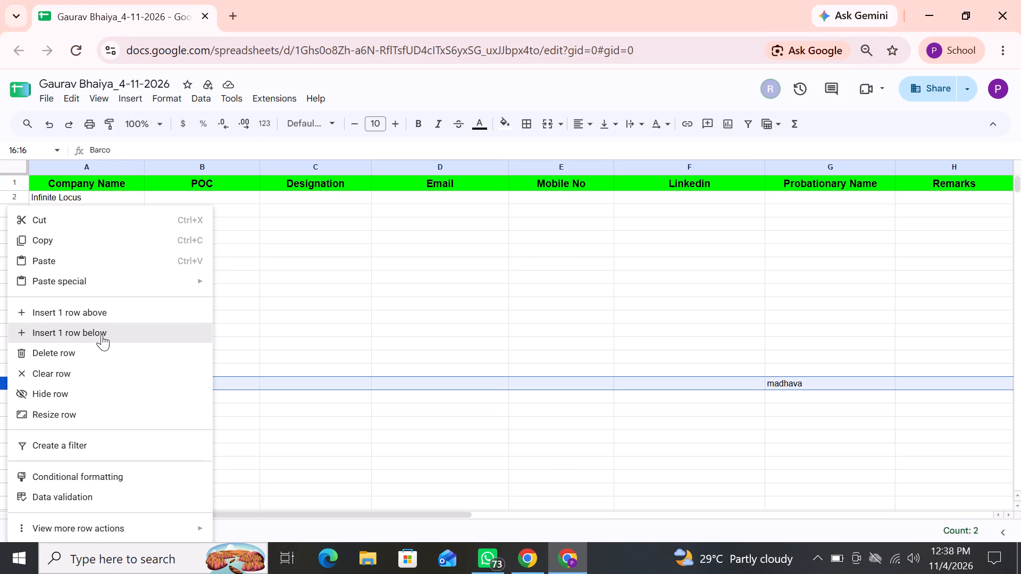
{"action": "left_click", "coordinate": [102, 334]}
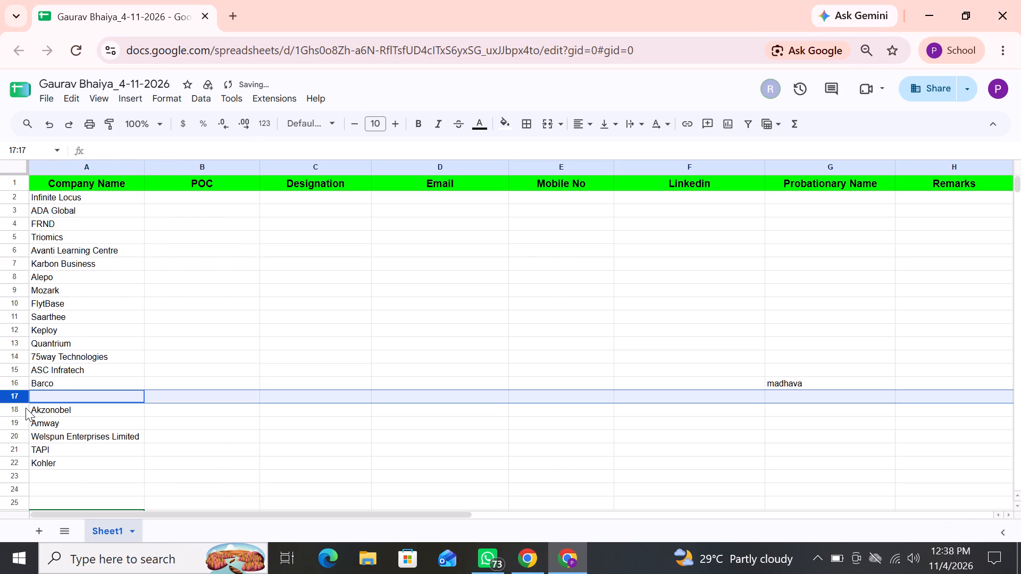
{"action": "right_click", "coordinate": [22, 399]}
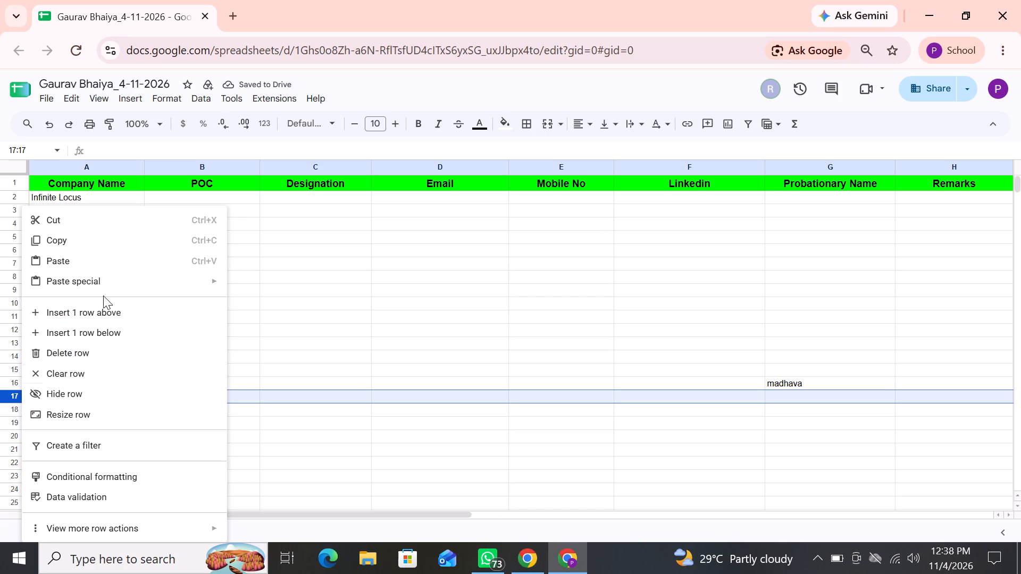
{"action": "left_click", "coordinate": [114, 329]}
Paste the copied names and designations into the POC and Designation columns, starting at Barco's row 16.
{"action": "left_click", "coordinate": [163, 381]}
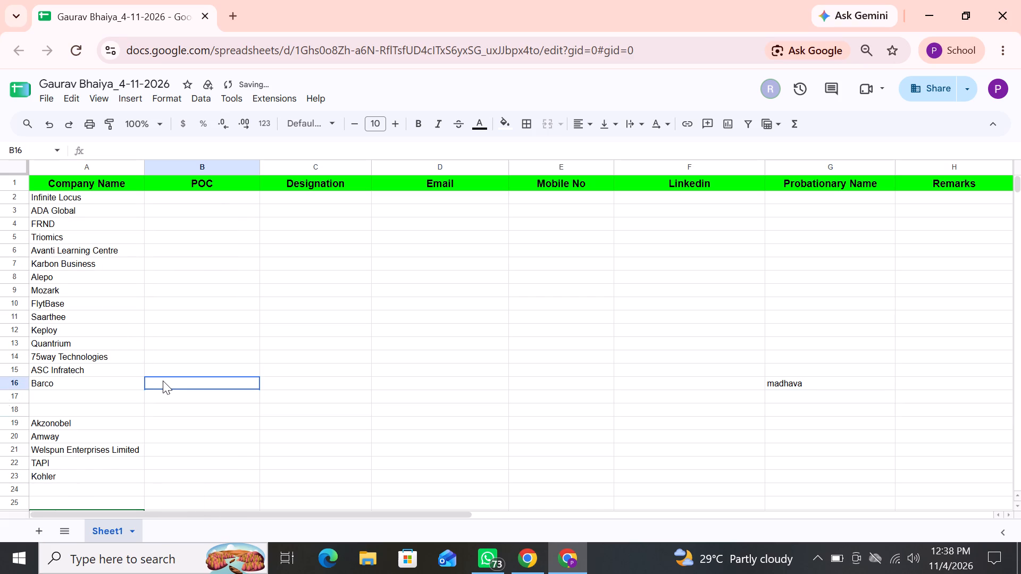
{"action": "key", "text": "ctrl+v"}
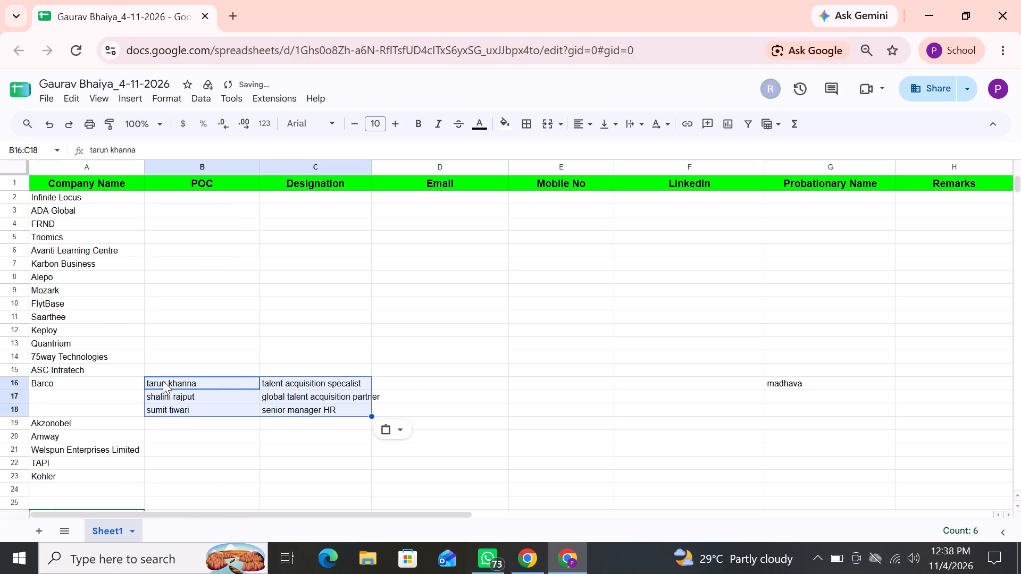
Copy the three Barco LinkedIn URLs from tnp work into the shared sheet's Linkedin column, starting at row 16.
{"action": "left_click", "coordinate": [547, 555]}
{"action": "left_click", "coordinate": [516, 411]}
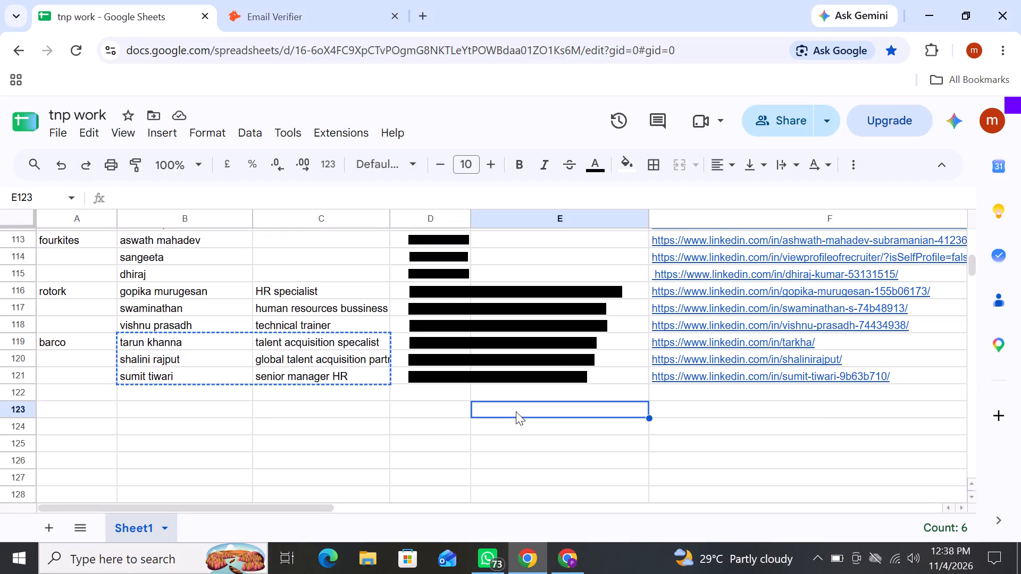
{"action": "left_click", "coordinate": [659, 339]}
{"action": "left_click_drag", "start_coordinate": [659, 339], "coordinate": [666, 384]}
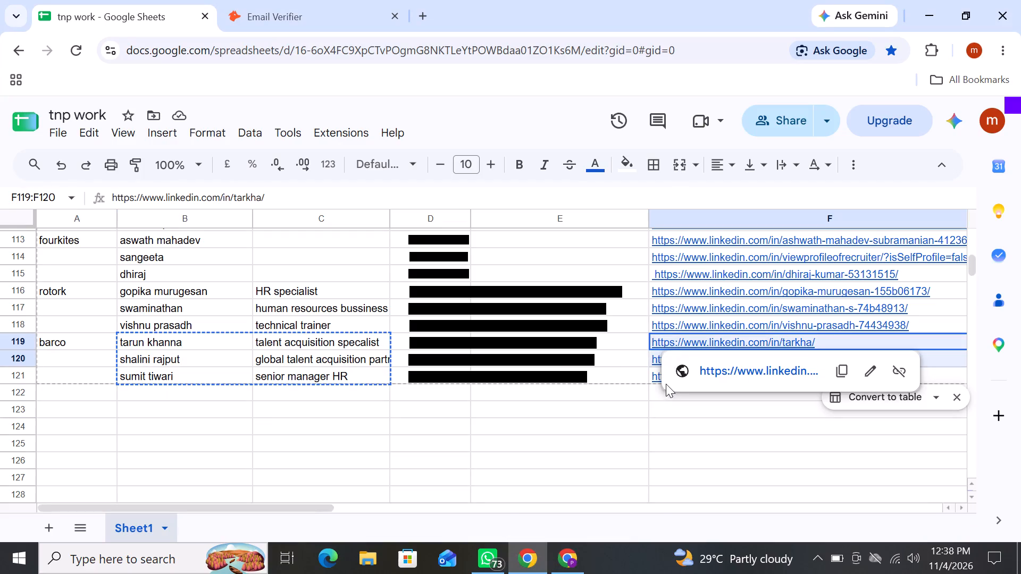
{"action": "left_click_drag", "start_coordinate": [666, 384], "coordinate": [652, 375]}
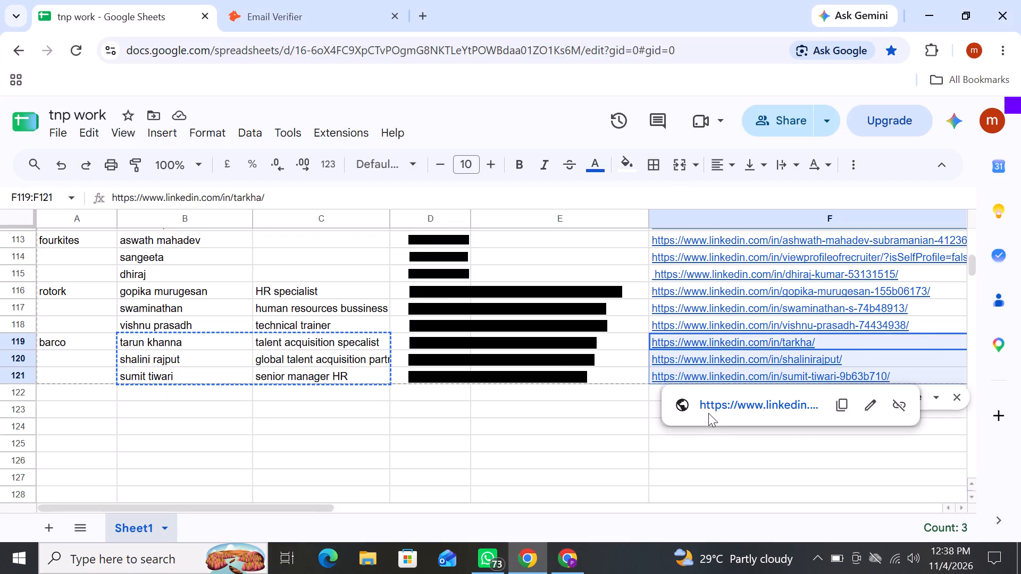
{"action": "key", "text": "ctrl+c"}
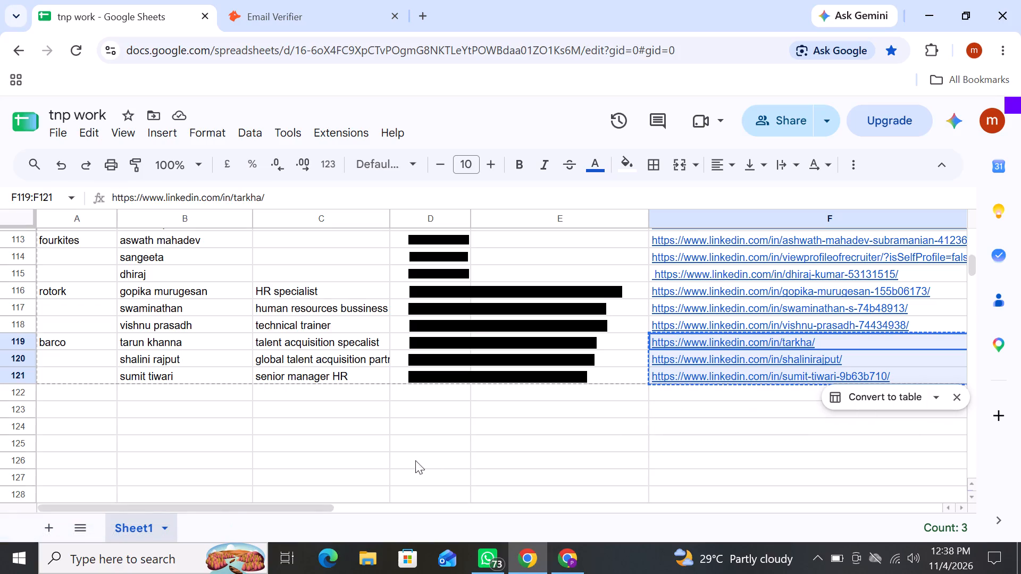
{"action": "left_click", "coordinate": [568, 563]}
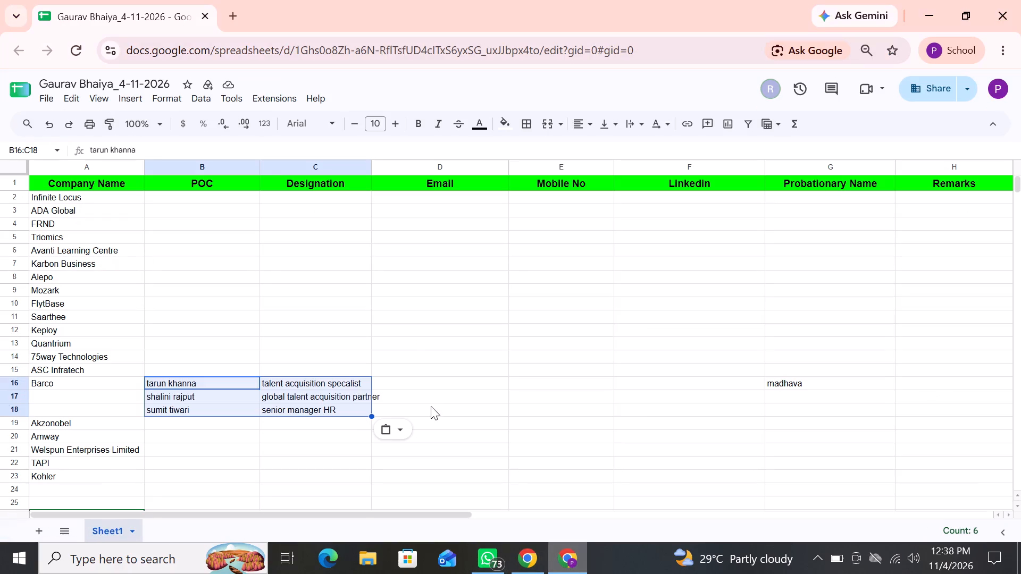
{"action": "left_click", "coordinate": [635, 383]}
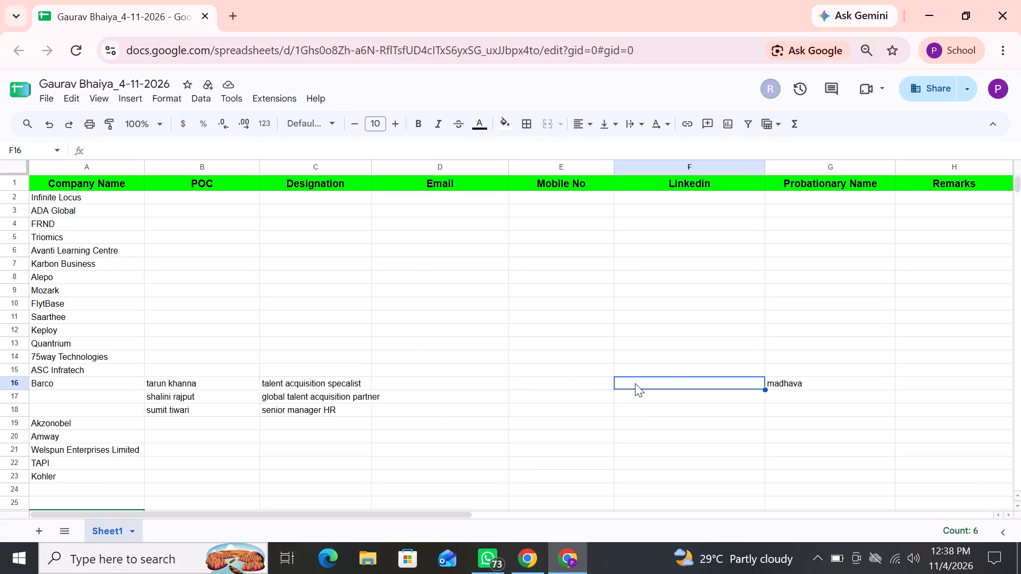
{"action": "key", "text": "ctrl+v"}
Copy the three Barco contacts' email addresses from tnp work into the shared sheet's Email column, starting at row 16.
{"action": "left_click", "coordinate": [524, 559]}
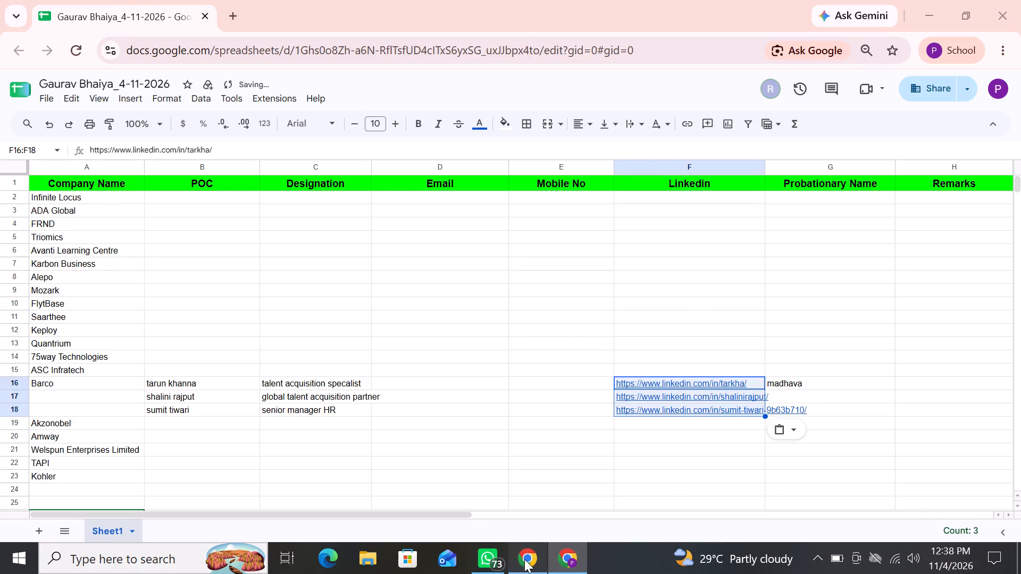
{"action": "left_click_drag", "start_coordinate": [483, 342], "coordinate": [528, 395]}
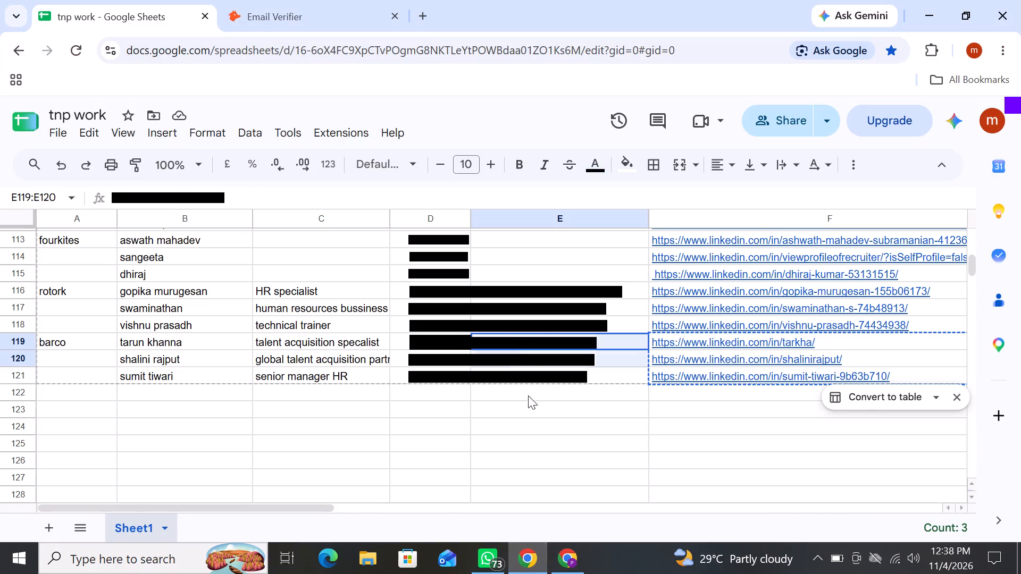
{"action": "left_click_drag", "start_coordinate": [528, 395], "coordinate": [538, 378]}
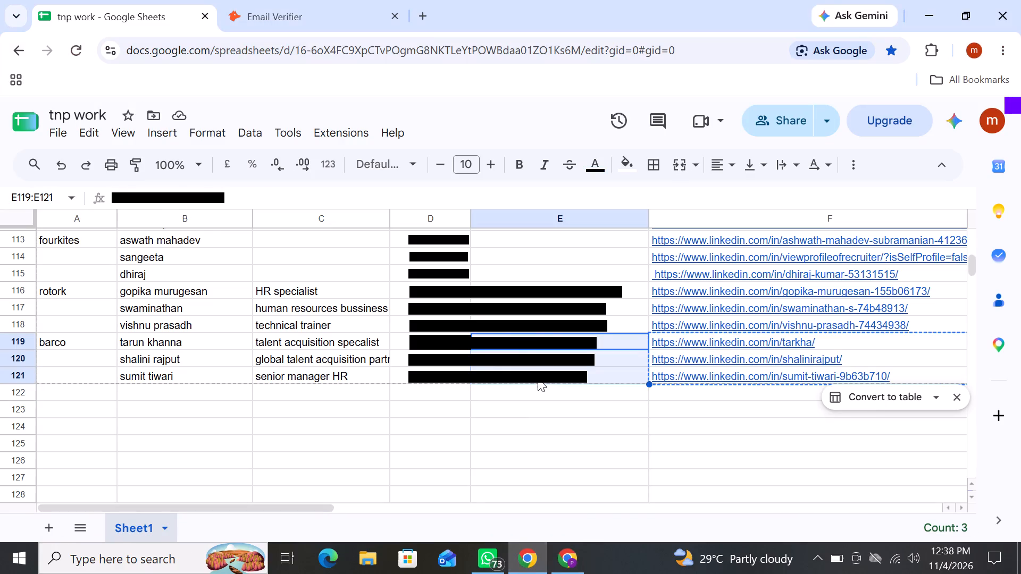
{"action": "key", "text": "ctrl+c"}
{"action": "left_click", "coordinate": [570, 565]}
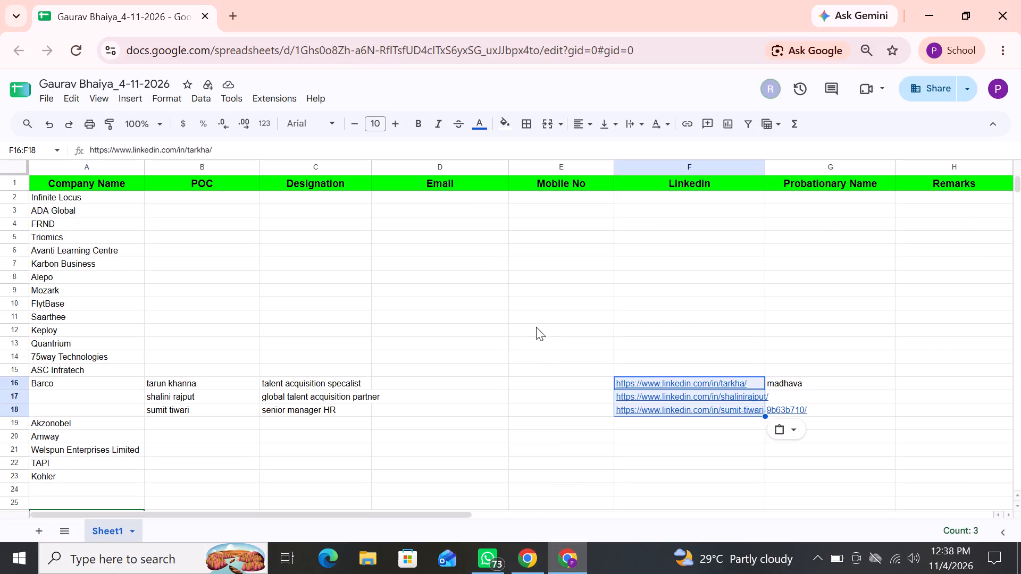
{"action": "left_click", "coordinate": [541, 383]}
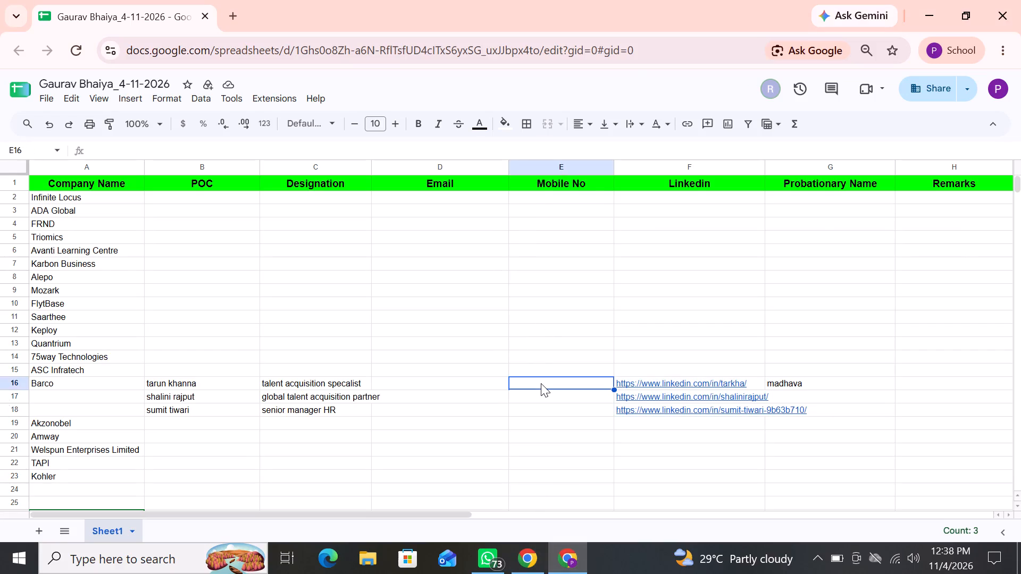
{"action": "key", "text": "Left"}
{"action": "key", "text": "ctrl+v"}
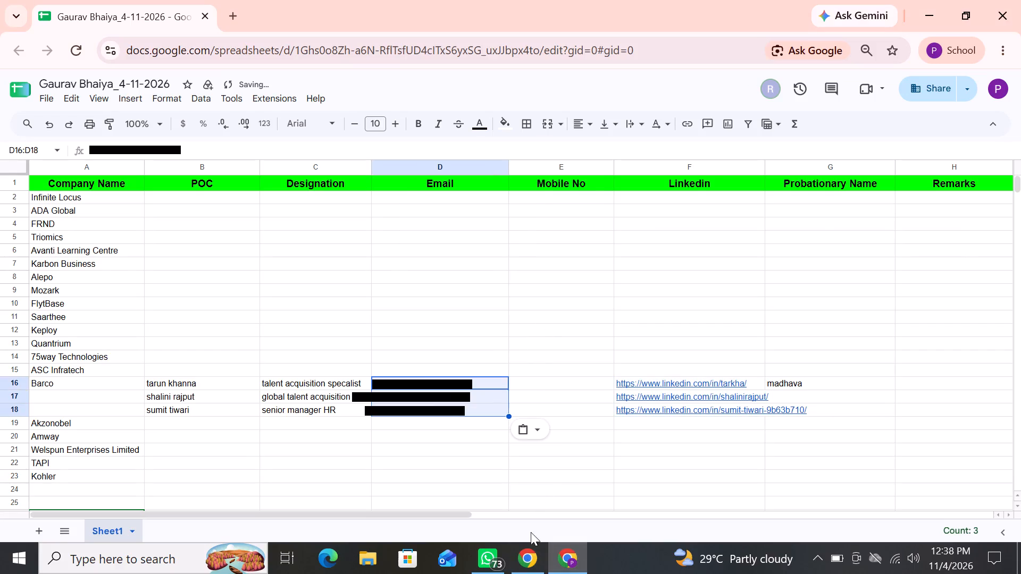
Copy the three Barco contacts' phone numbers from tnp work into the shared sheet's Mobile No column, starting at row 16.
{"action": "left_click", "coordinate": [524, 553]}
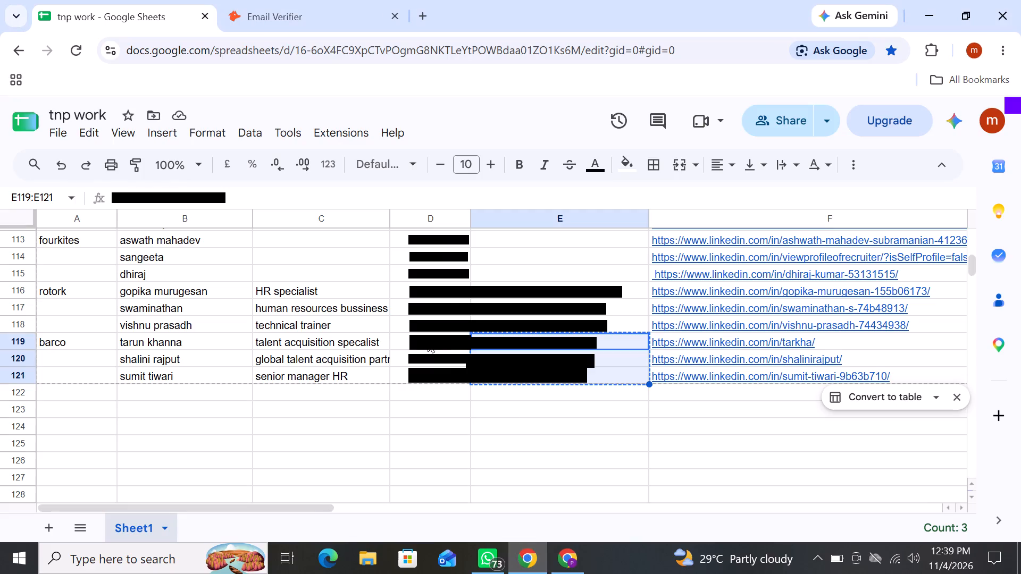
{"action": "left_click", "coordinate": [427, 339]}
{"action": "left_click_drag", "start_coordinate": [427, 339], "coordinate": [436, 378]}
{"action": "key", "text": "ctrl+c"}
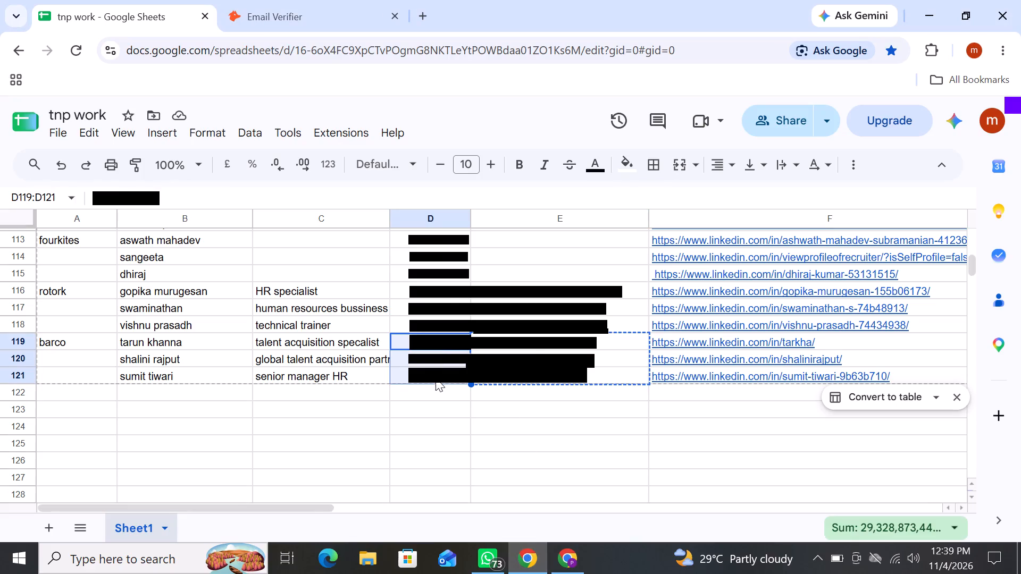
{"action": "left_click", "coordinate": [559, 568]}
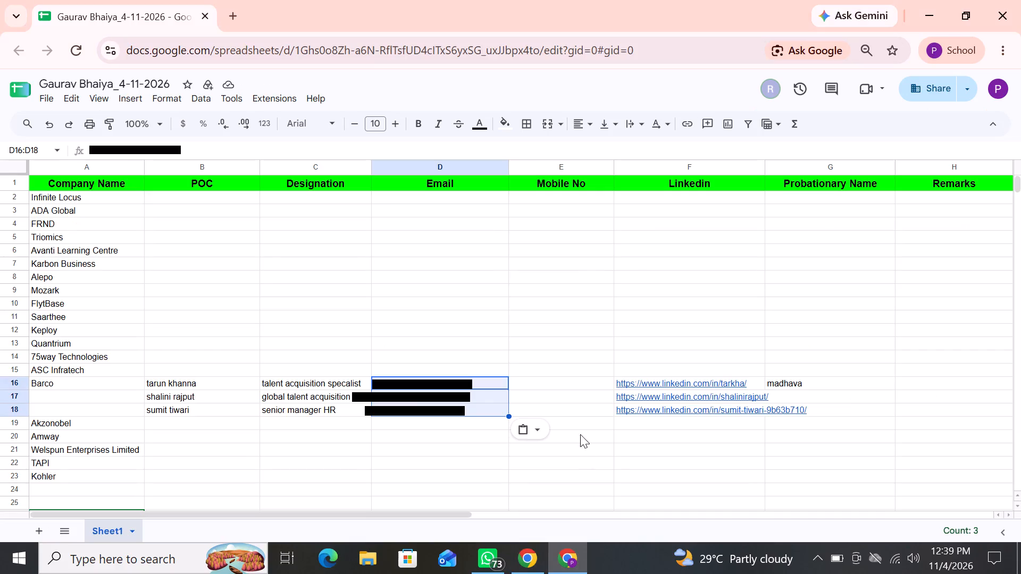
{"action": "left_click", "coordinate": [582, 386]}
{"action": "key", "text": "ctrl+v"}
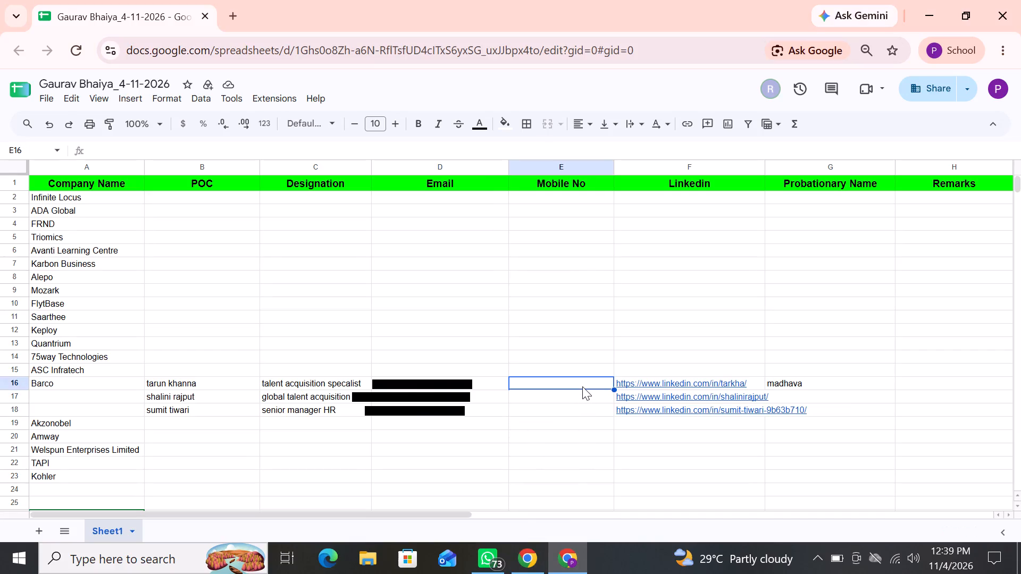
{"action": "left_click", "coordinate": [504, 477]}
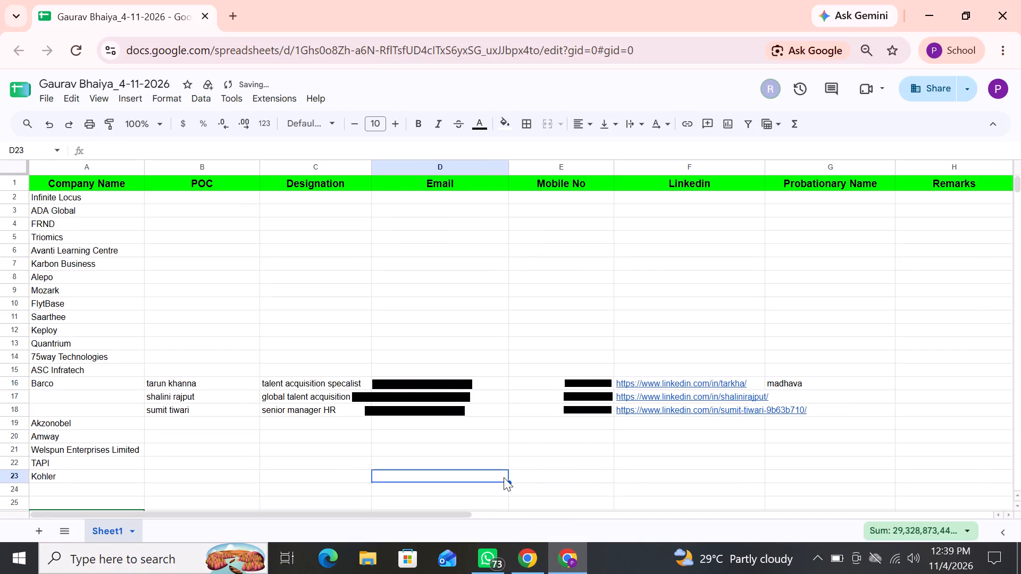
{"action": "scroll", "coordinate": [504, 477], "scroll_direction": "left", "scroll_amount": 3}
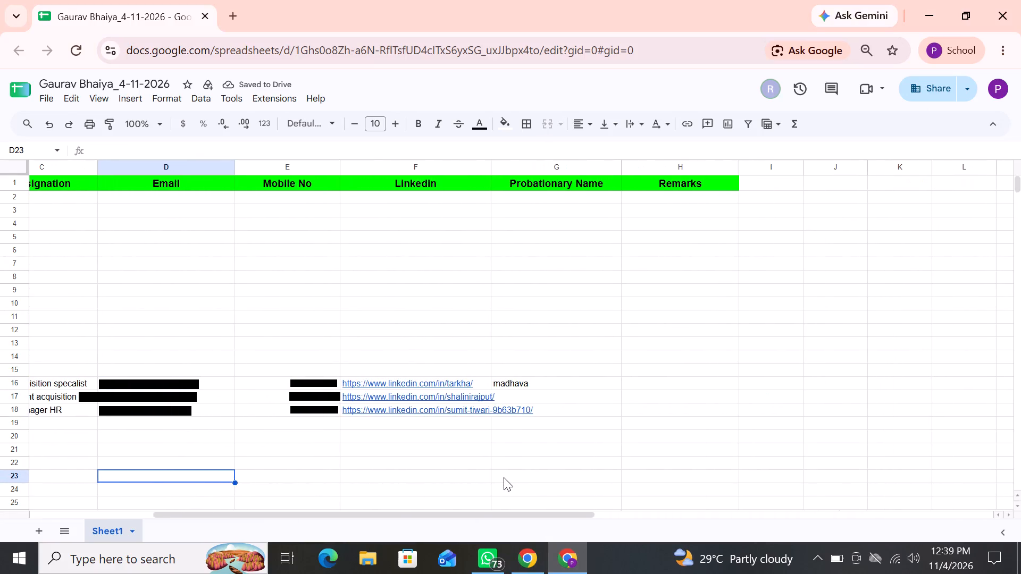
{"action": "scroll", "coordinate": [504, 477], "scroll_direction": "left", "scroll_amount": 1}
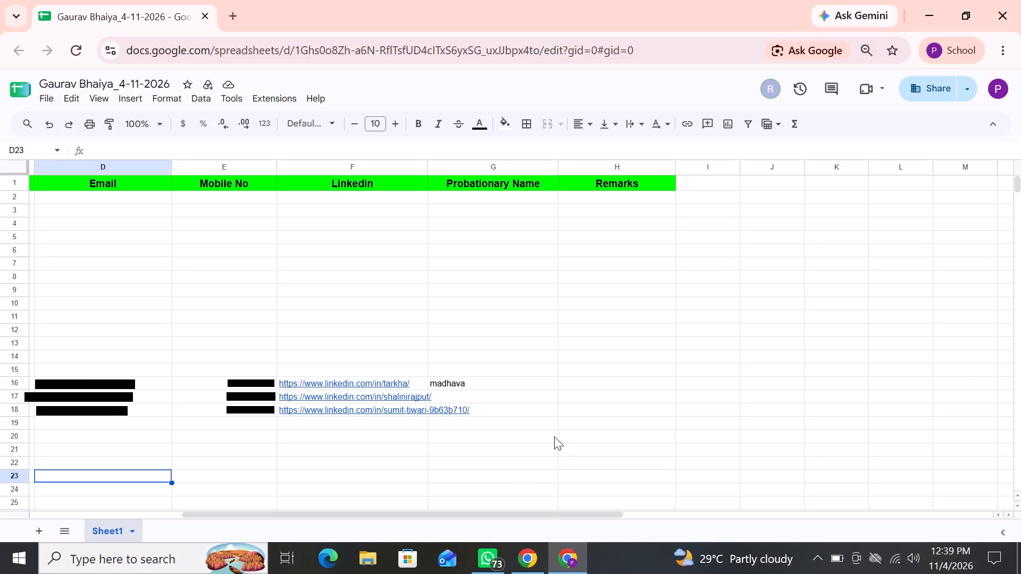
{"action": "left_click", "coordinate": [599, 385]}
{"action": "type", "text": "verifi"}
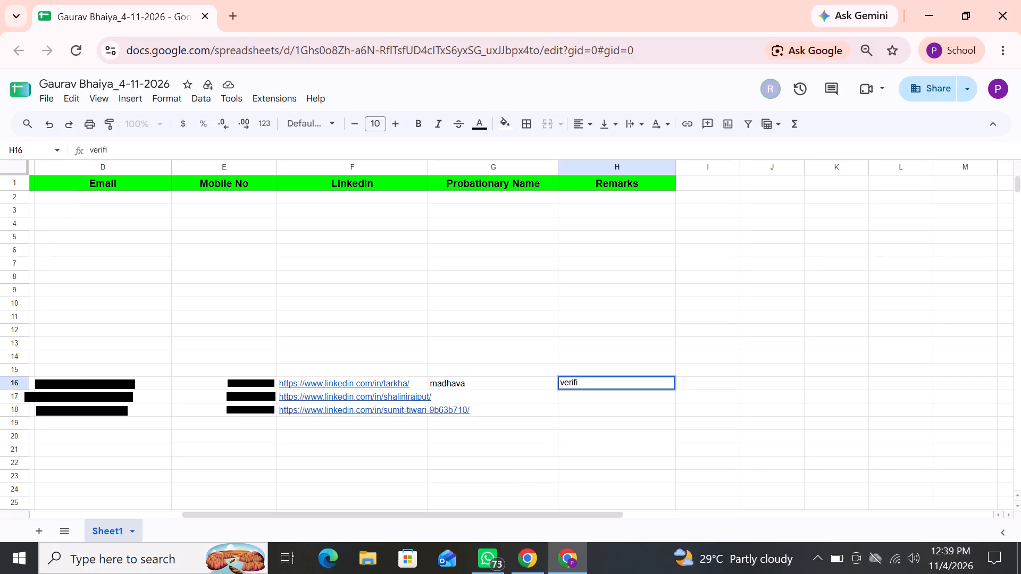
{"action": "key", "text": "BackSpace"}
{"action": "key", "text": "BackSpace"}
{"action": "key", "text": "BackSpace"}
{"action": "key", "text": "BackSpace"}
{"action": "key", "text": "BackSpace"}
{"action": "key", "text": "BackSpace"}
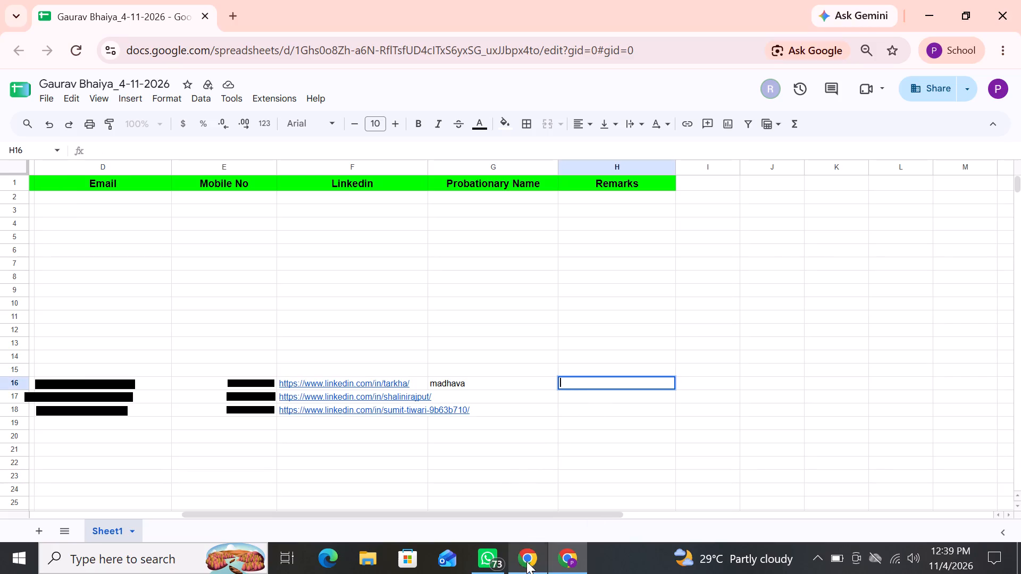
Copy the remark "verified by hunter and phonepe" from tnp work into the shared sheet's Remarks column for the three Barco contacts, rows 16 to 18.
{"action": "left_click", "coordinate": [526, 561]}
{"action": "scroll", "coordinate": [702, 349], "scroll_direction": "left", "scroll_amount": 3}
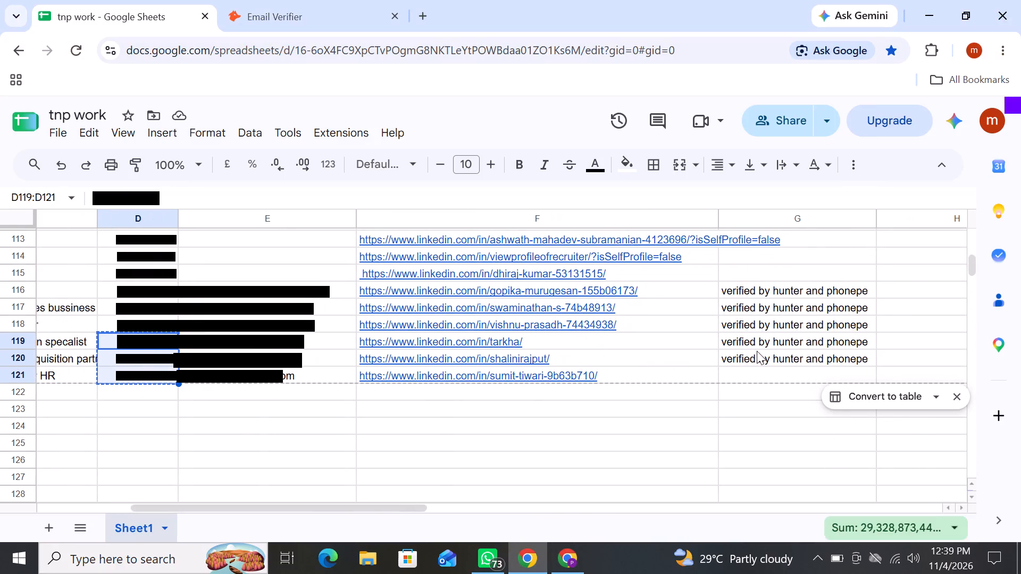
{"action": "left_click", "coordinate": [793, 341]}
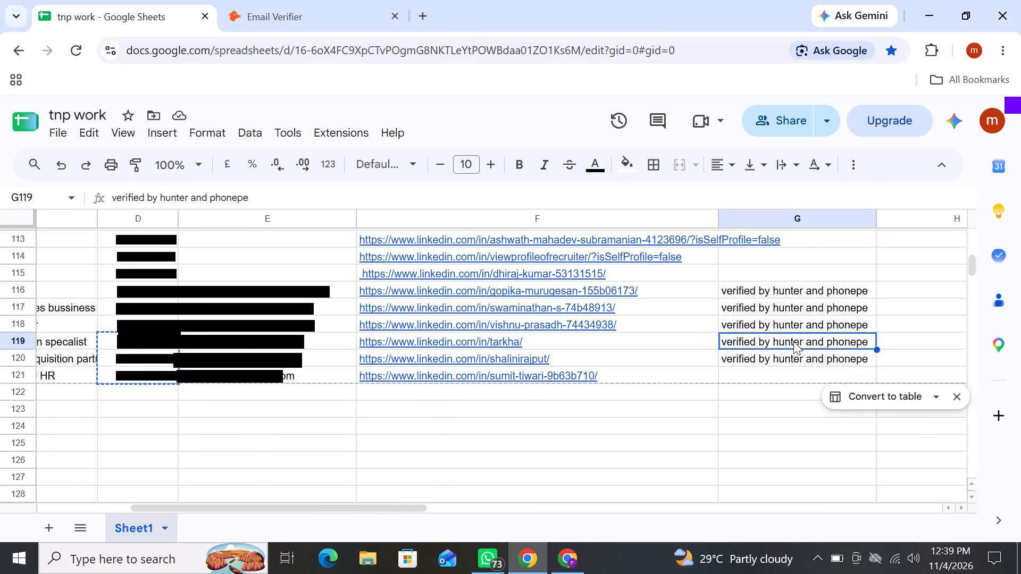
{"action": "key", "text": "ctrl+c"}
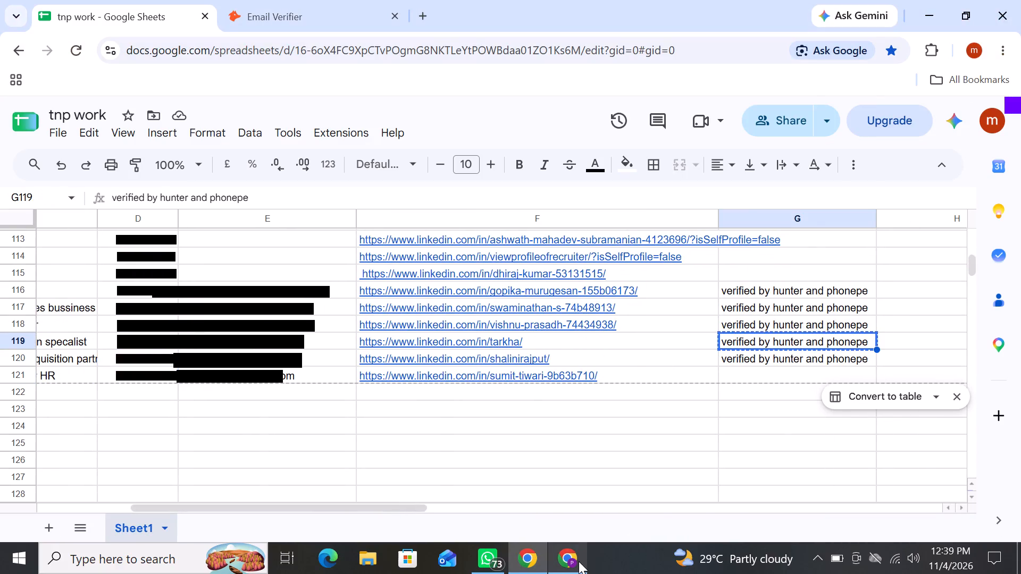
{"action": "left_click", "coordinate": [579, 561]}
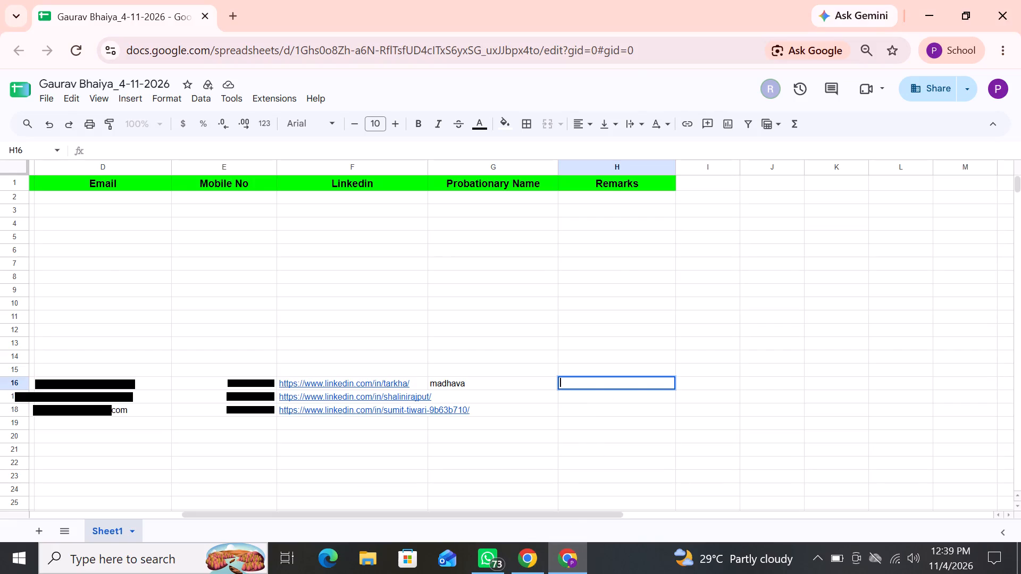
{"action": "key", "text": "ctrl+v"}
{"action": "key", "text": "Return"}
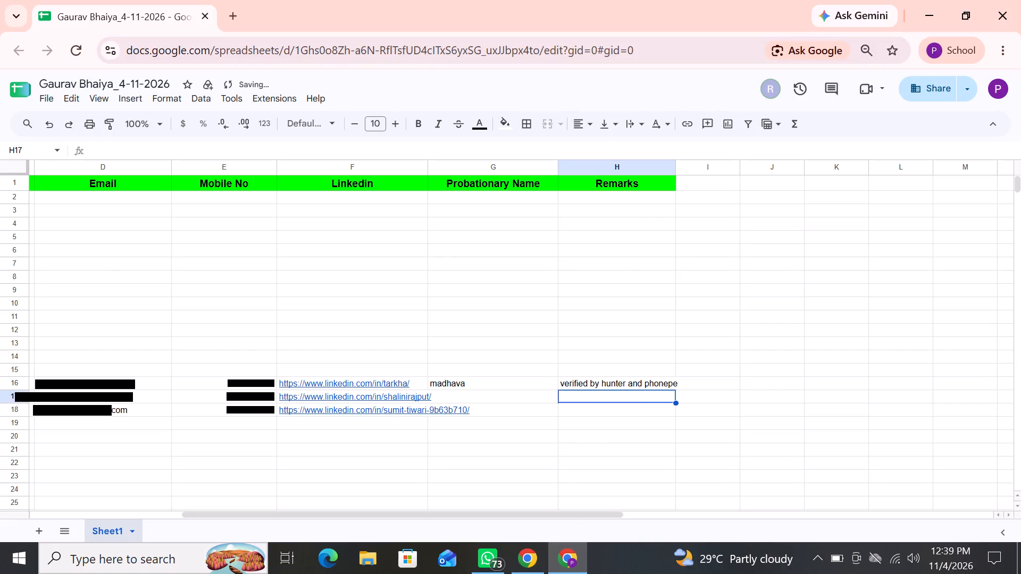
{"action": "key", "text": "ctrl+v"}
{"action": "key", "text": "Return"}
{"action": "key", "text": "Return"}
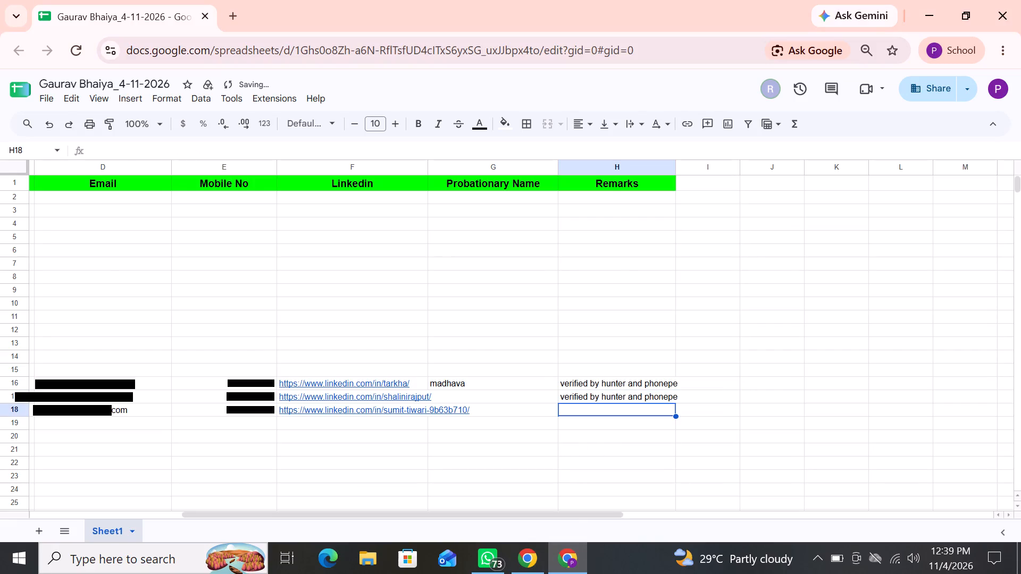
{"action": "key", "text": "ctrl+v"}
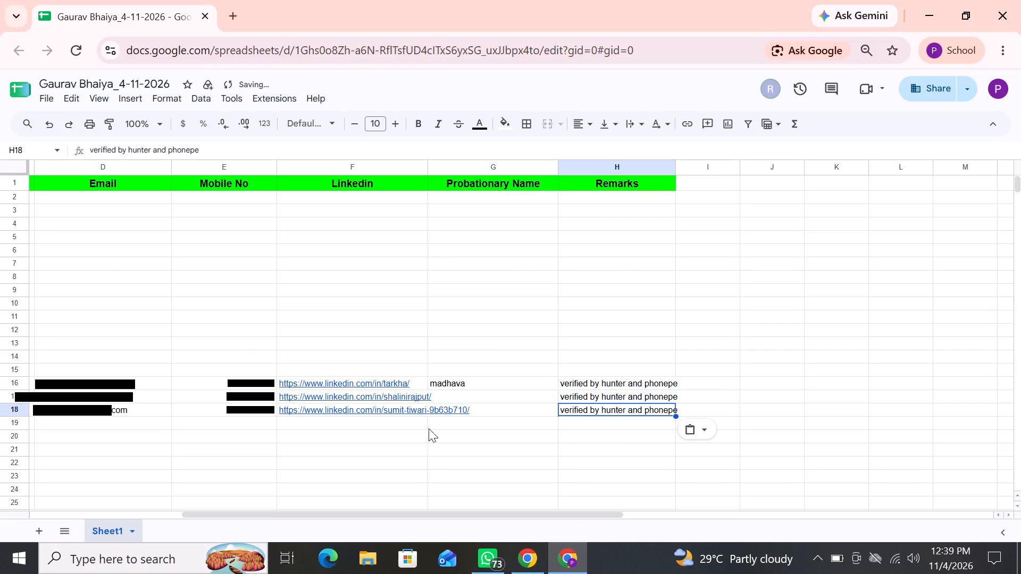
Return to the first columns of the shared 4-11-2026 spreadsheet to review the Barco rows, and close its window.
{"action": "left_click", "coordinate": [422, 433]}
{"action": "scroll", "coordinate": [422, 433], "scroll_direction": "right", "scroll_amount": 10}
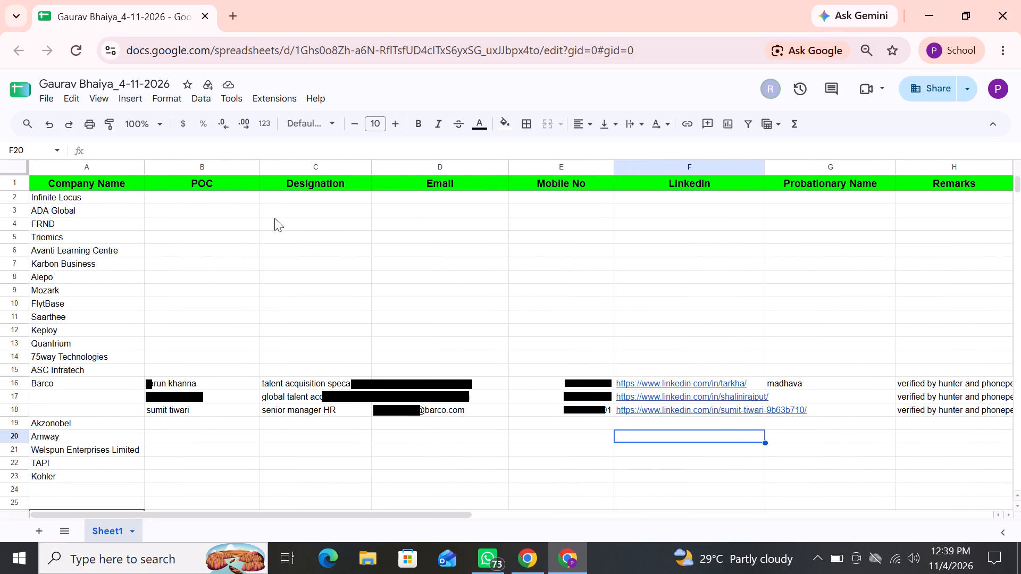
{"action": "left_click", "coordinate": [1018, 3]}
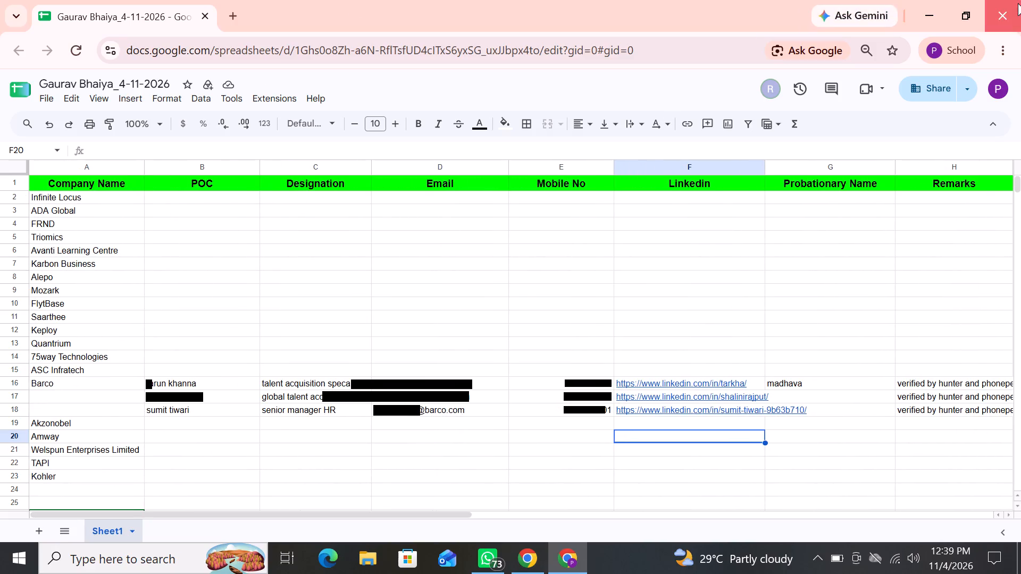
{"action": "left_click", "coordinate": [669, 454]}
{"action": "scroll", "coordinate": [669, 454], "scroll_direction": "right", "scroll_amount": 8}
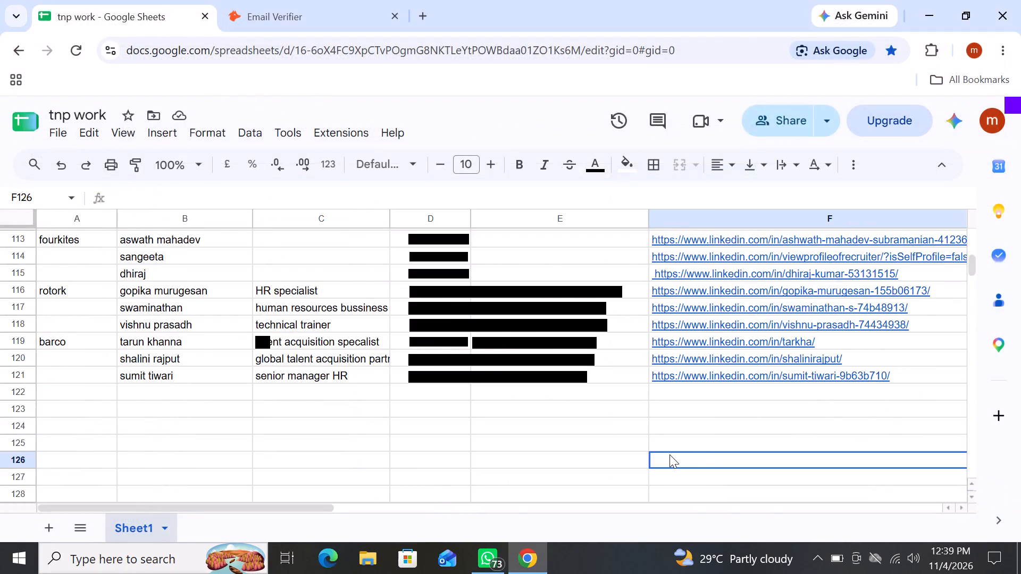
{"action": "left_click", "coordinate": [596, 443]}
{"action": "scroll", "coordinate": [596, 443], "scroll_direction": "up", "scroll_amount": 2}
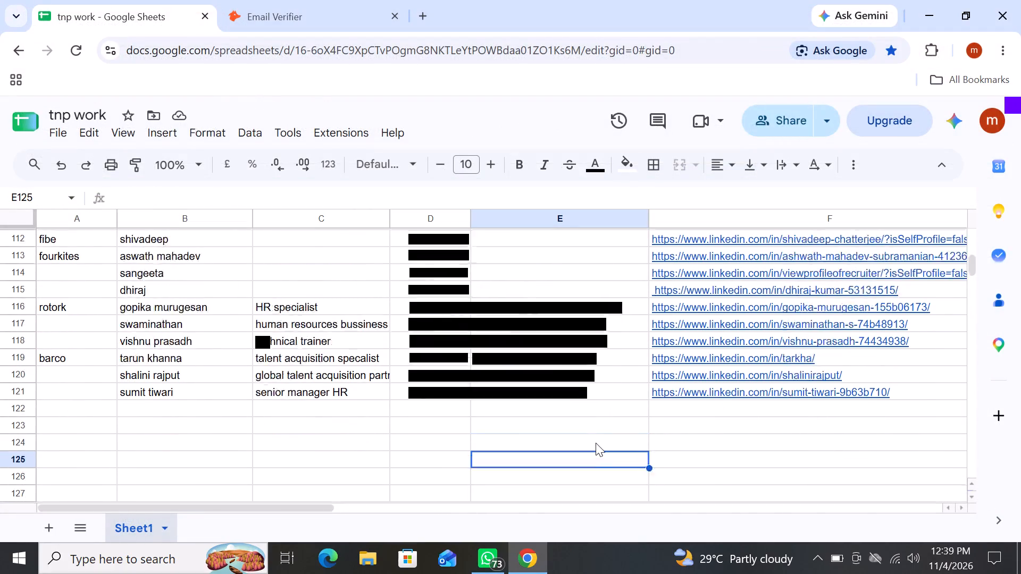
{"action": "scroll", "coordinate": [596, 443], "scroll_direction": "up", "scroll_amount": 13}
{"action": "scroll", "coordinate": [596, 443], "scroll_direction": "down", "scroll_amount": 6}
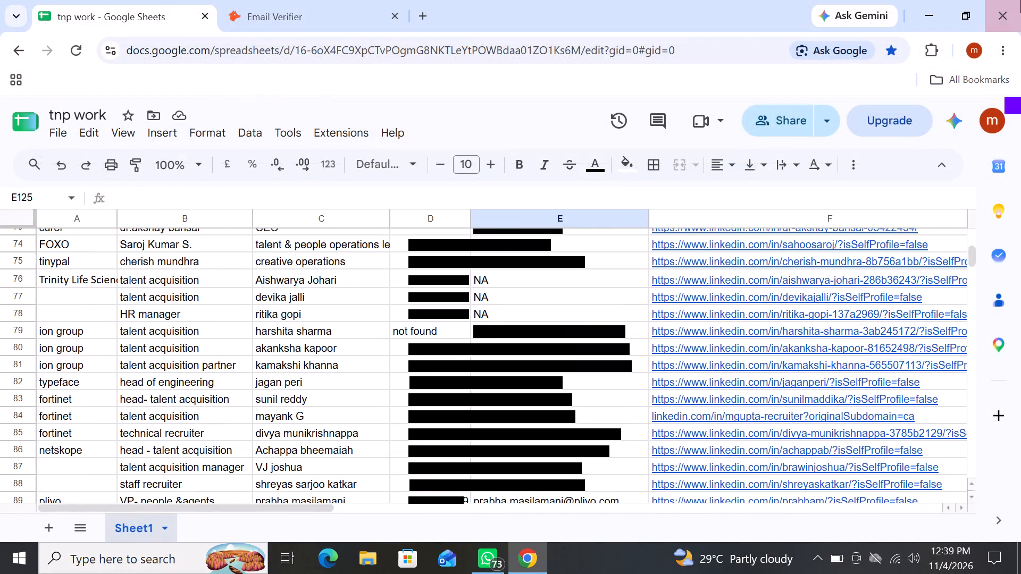